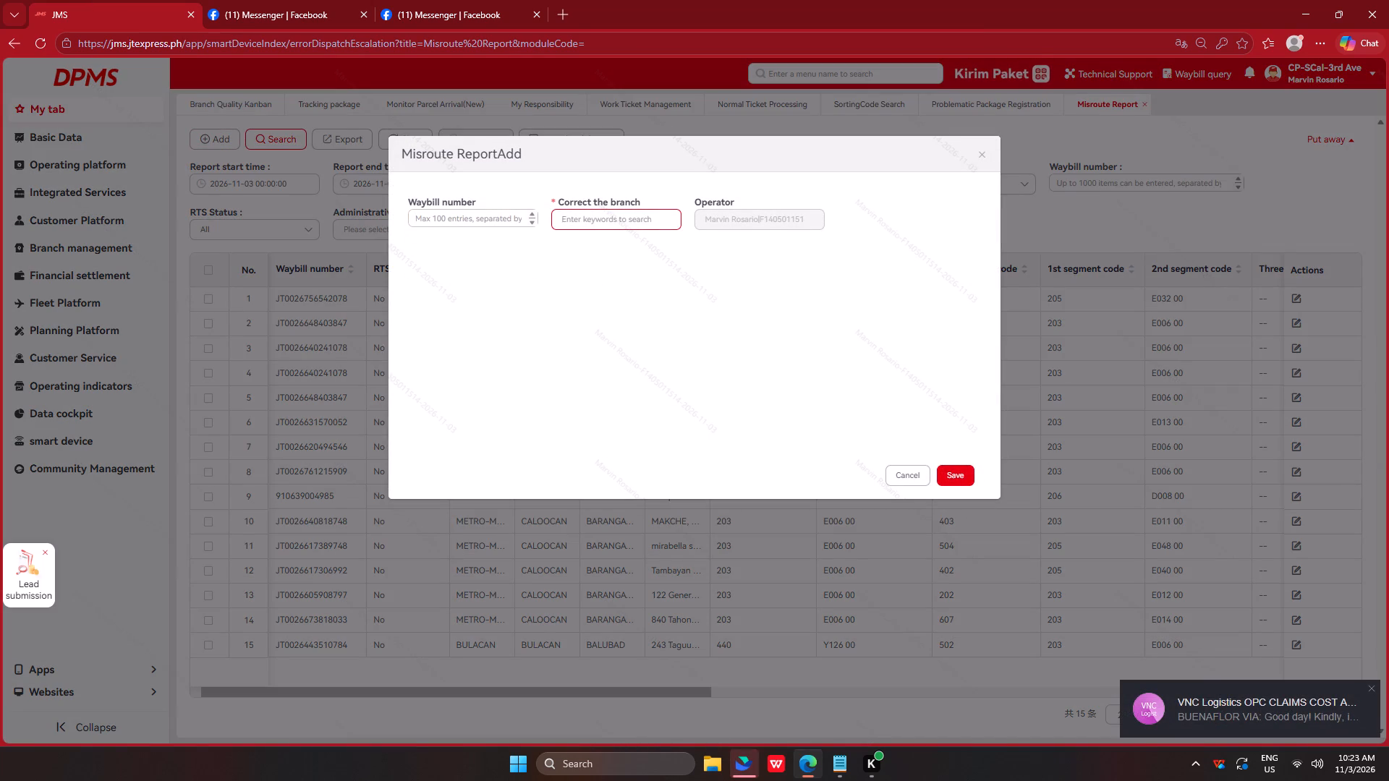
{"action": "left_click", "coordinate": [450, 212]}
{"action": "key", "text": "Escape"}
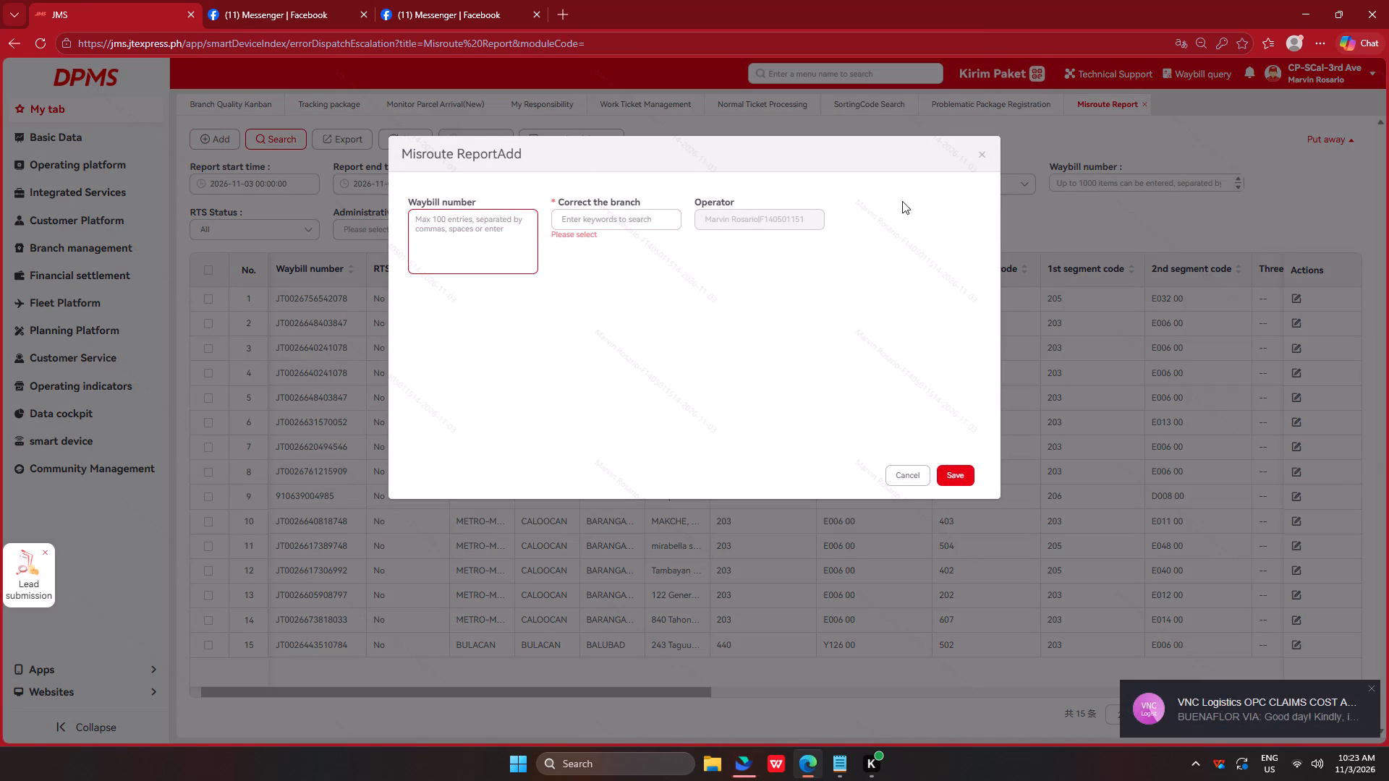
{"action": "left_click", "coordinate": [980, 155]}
Attach the copied parcel photo under Problematic Package Attachment in the Problematic Package Registration form.
{"action": "left_click", "coordinate": [971, 106]}
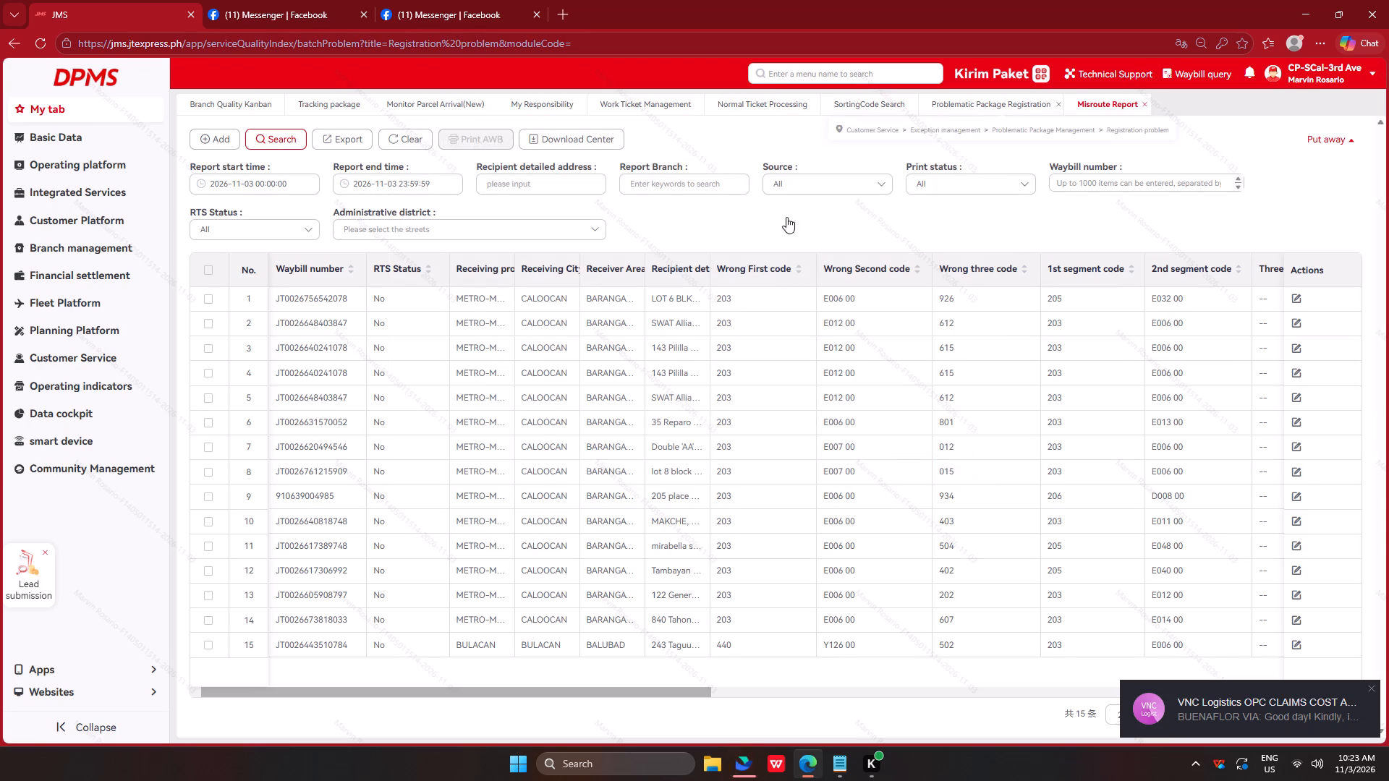
{"action": "left_click", "coordinate": [250, 370]}
{"action": "key", "text": "ctrl+v"}
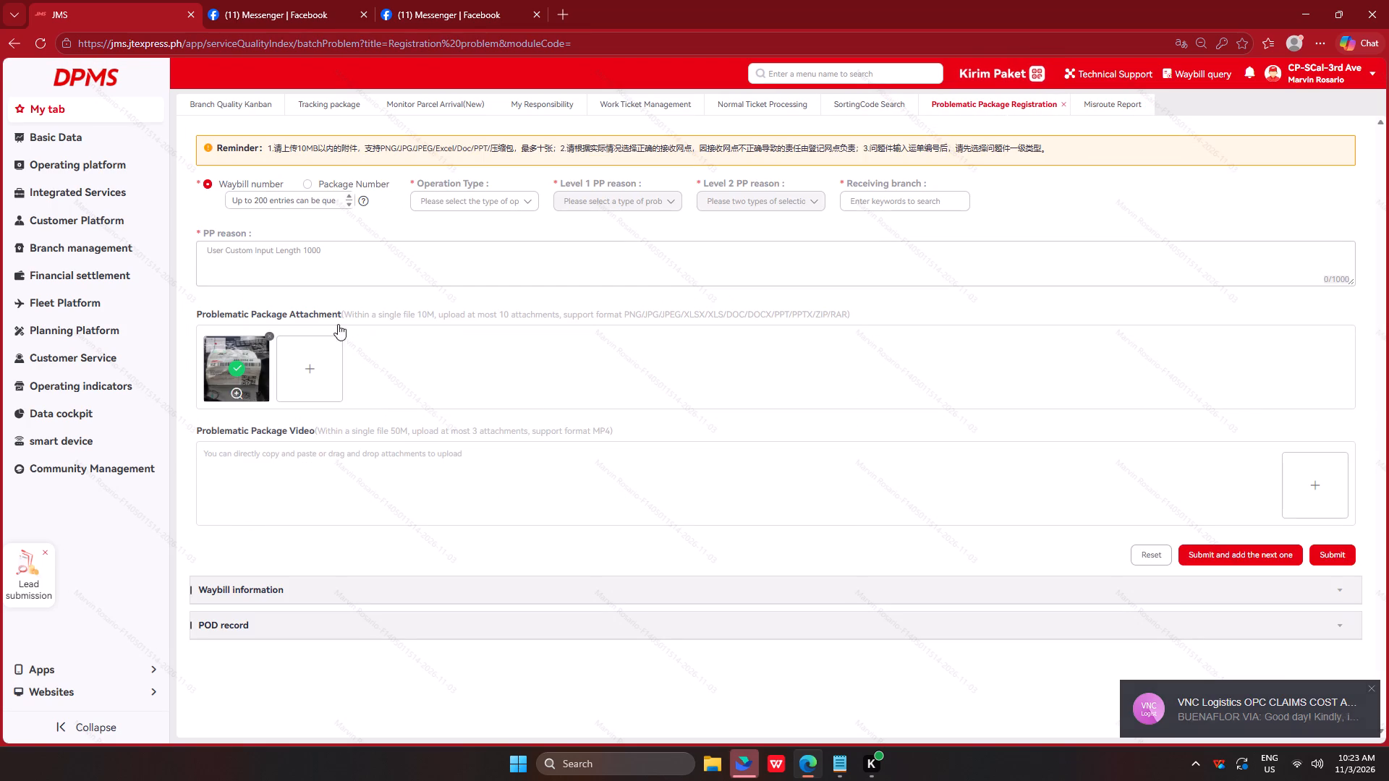
Open the attached parcel photo and enlarge it around the waybill number on the shipping label.
{"action": "left_click", "coordinate": [235, 389]}
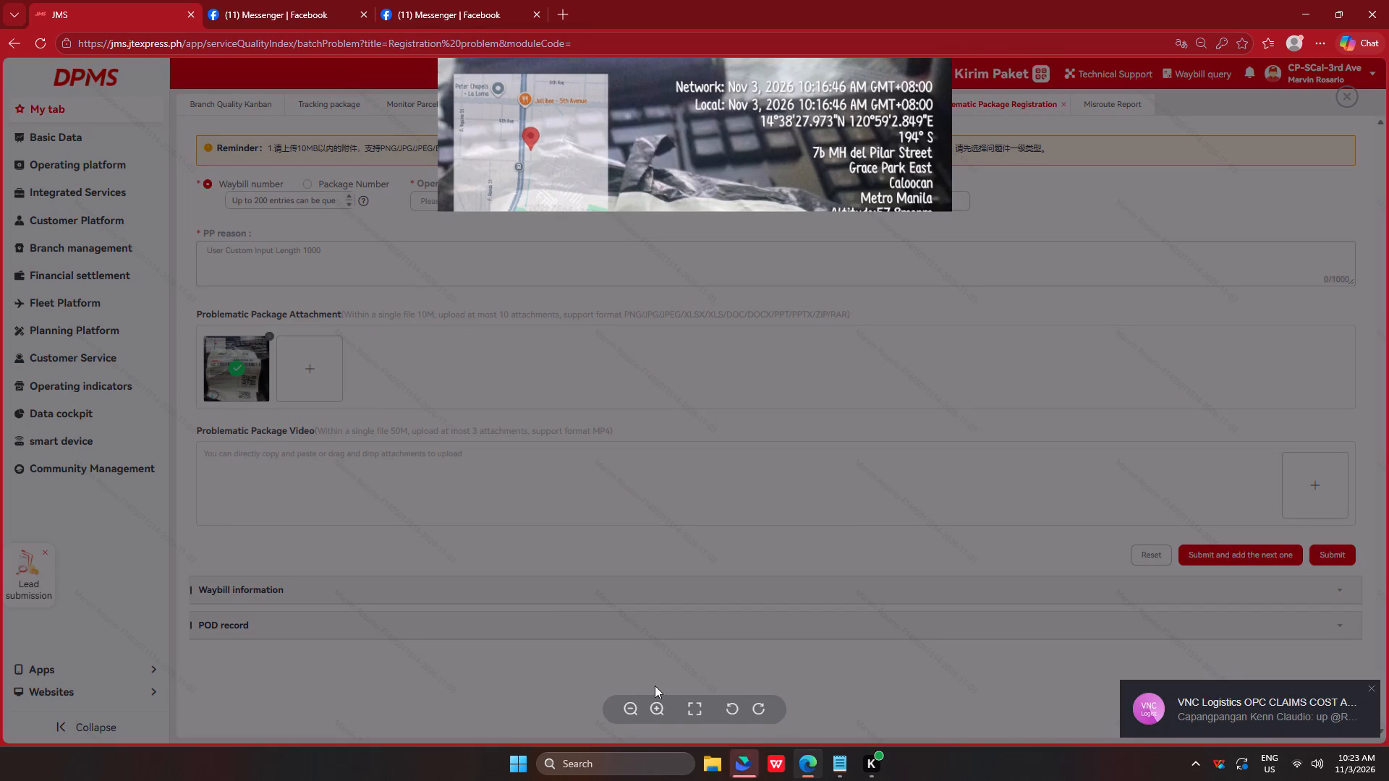
{"action": "triple_click", "coordinate": [657, 704]}
{"action": "double_click", "coordinate": [657, 704]}
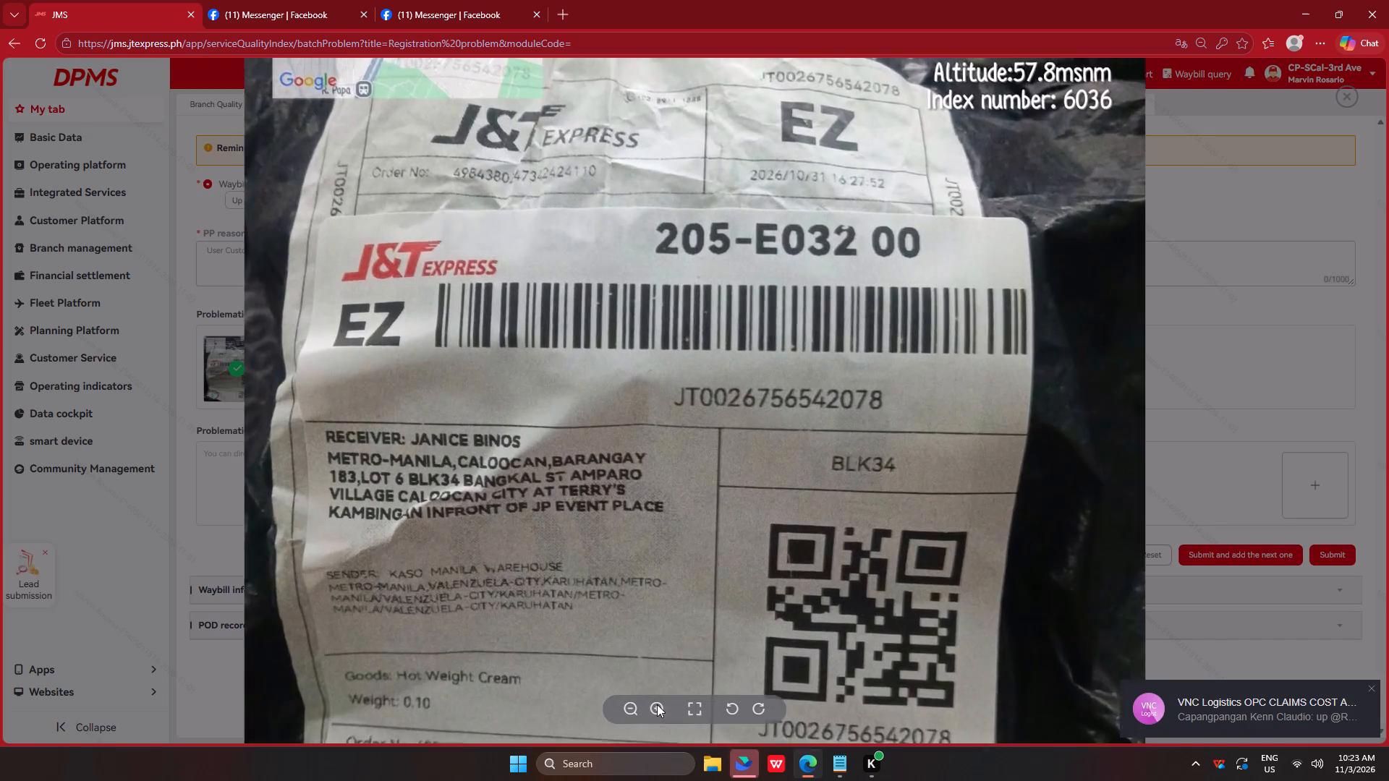
{"action": "left_click_drag", "start_coordinate": [776, 542], "coordinate": [731, 355]}
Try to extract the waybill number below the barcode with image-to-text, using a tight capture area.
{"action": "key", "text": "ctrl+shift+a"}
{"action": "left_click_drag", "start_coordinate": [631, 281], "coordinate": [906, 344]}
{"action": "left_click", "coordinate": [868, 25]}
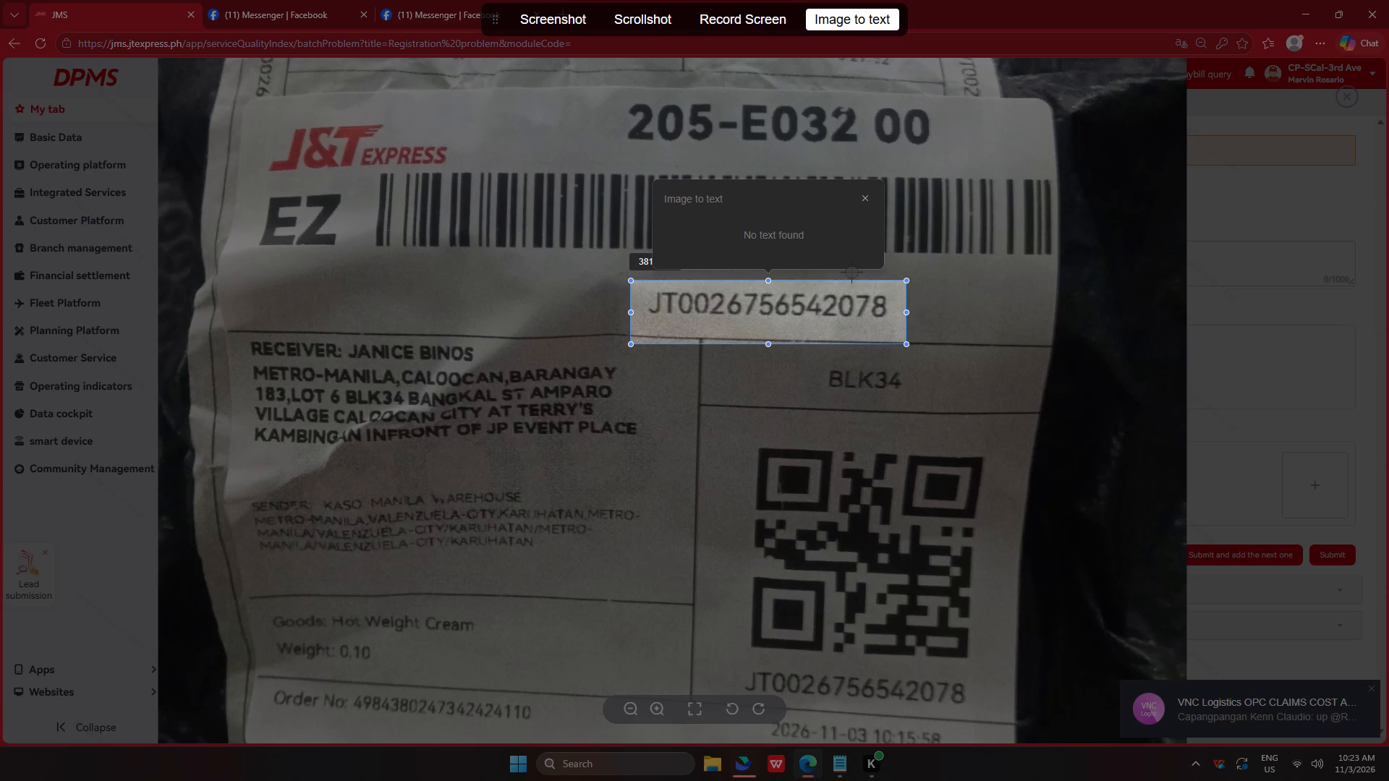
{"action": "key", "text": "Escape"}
Capture a wider area around the waybill number, copy the text recognized by image-to-text, and close the photo preview.
{"action": "key", "text": "ctrl+shift+a"}
{"action": "left_click_drag", "start_coordinate": [580, 259], "coordinate": [665, 304]}
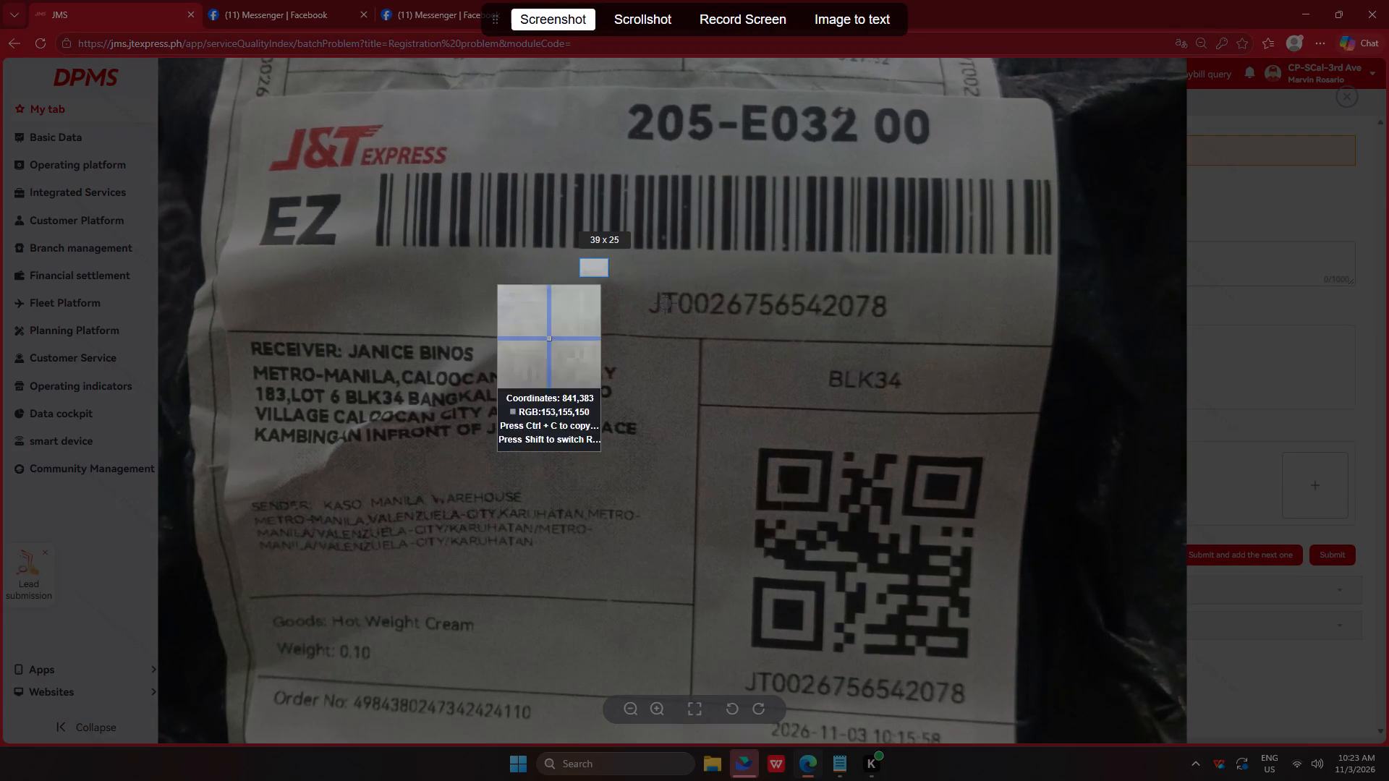
{"action": "left_click_drag", "start_coordinate": [665, 304], "coordinate": [967, 352]}
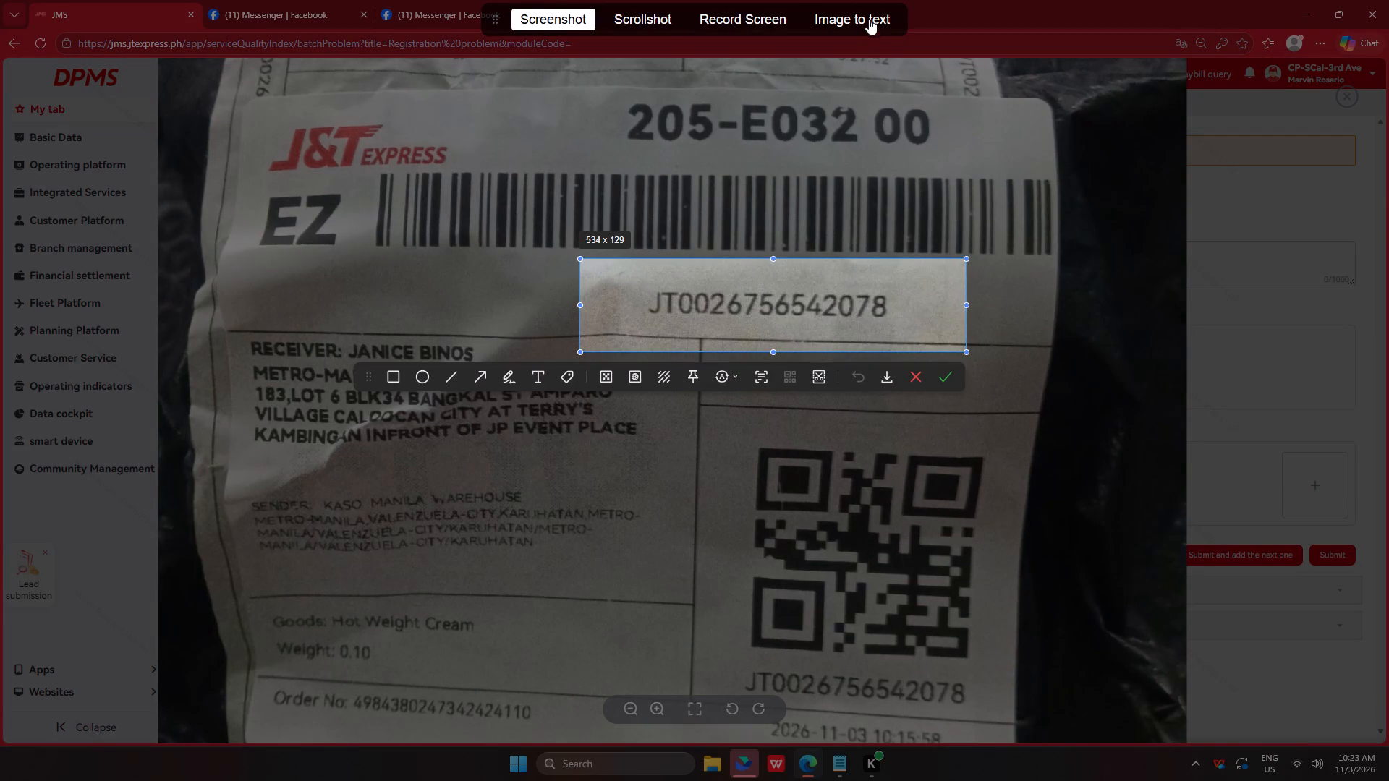
{"action": "left_click", "coordinate": [869, 17]}
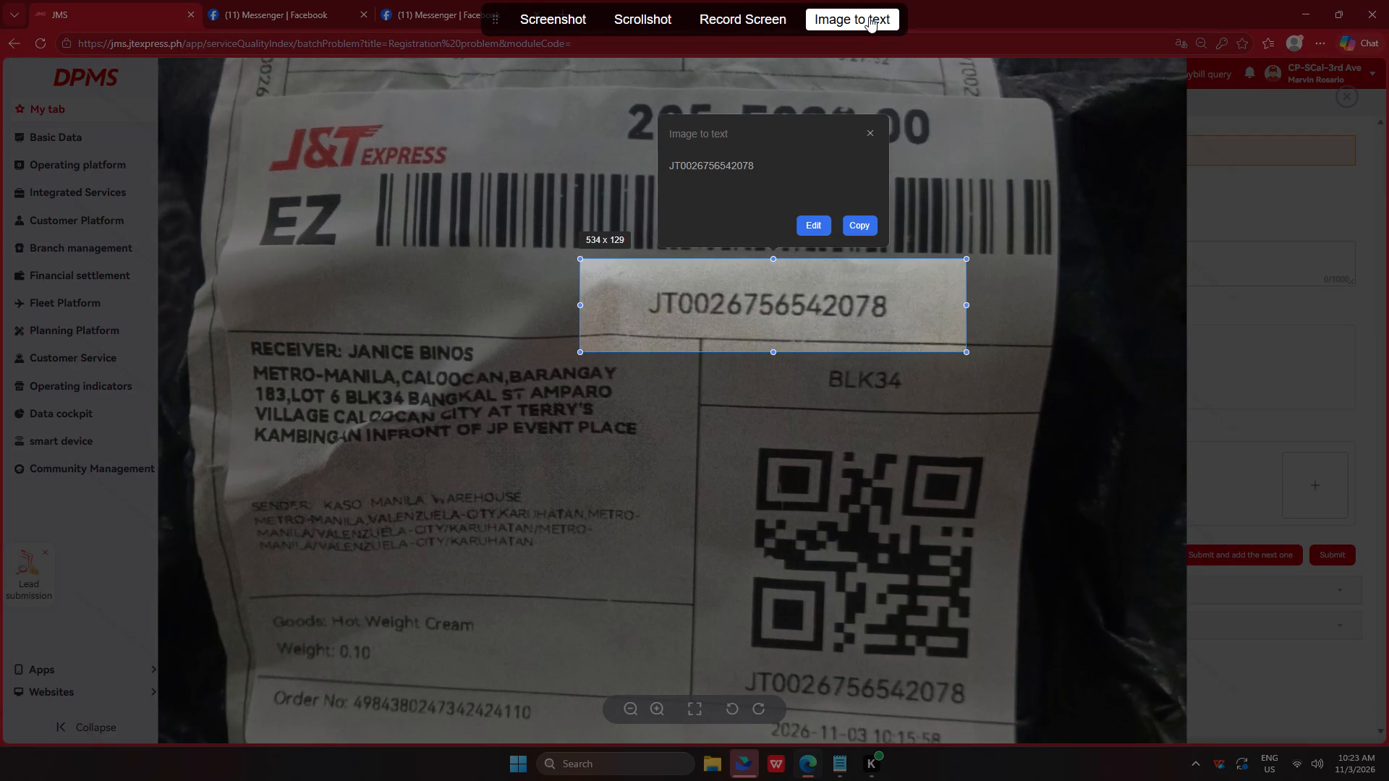
{"action": "left_click", "coordinate": [864, 221]}
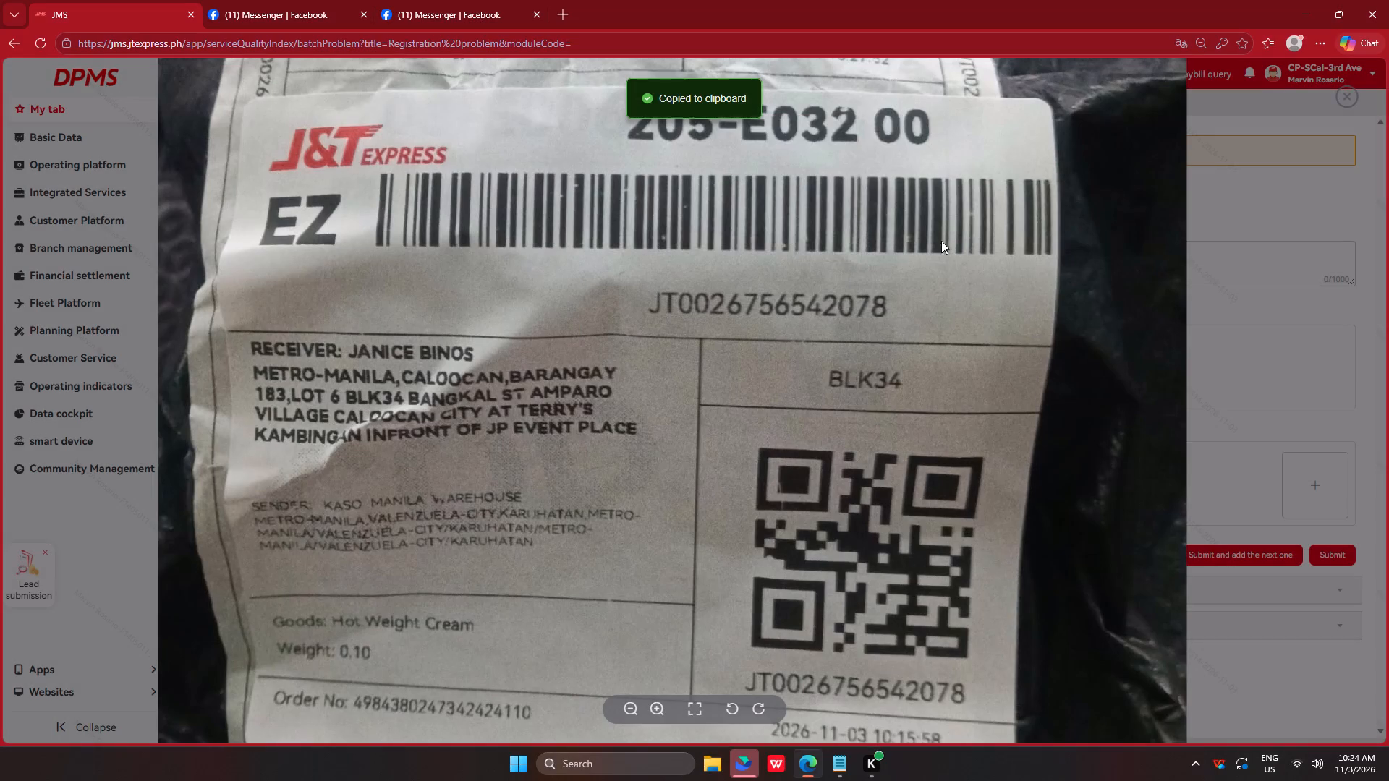
{"action": "left_click", "coordinate": [1263, 268]}
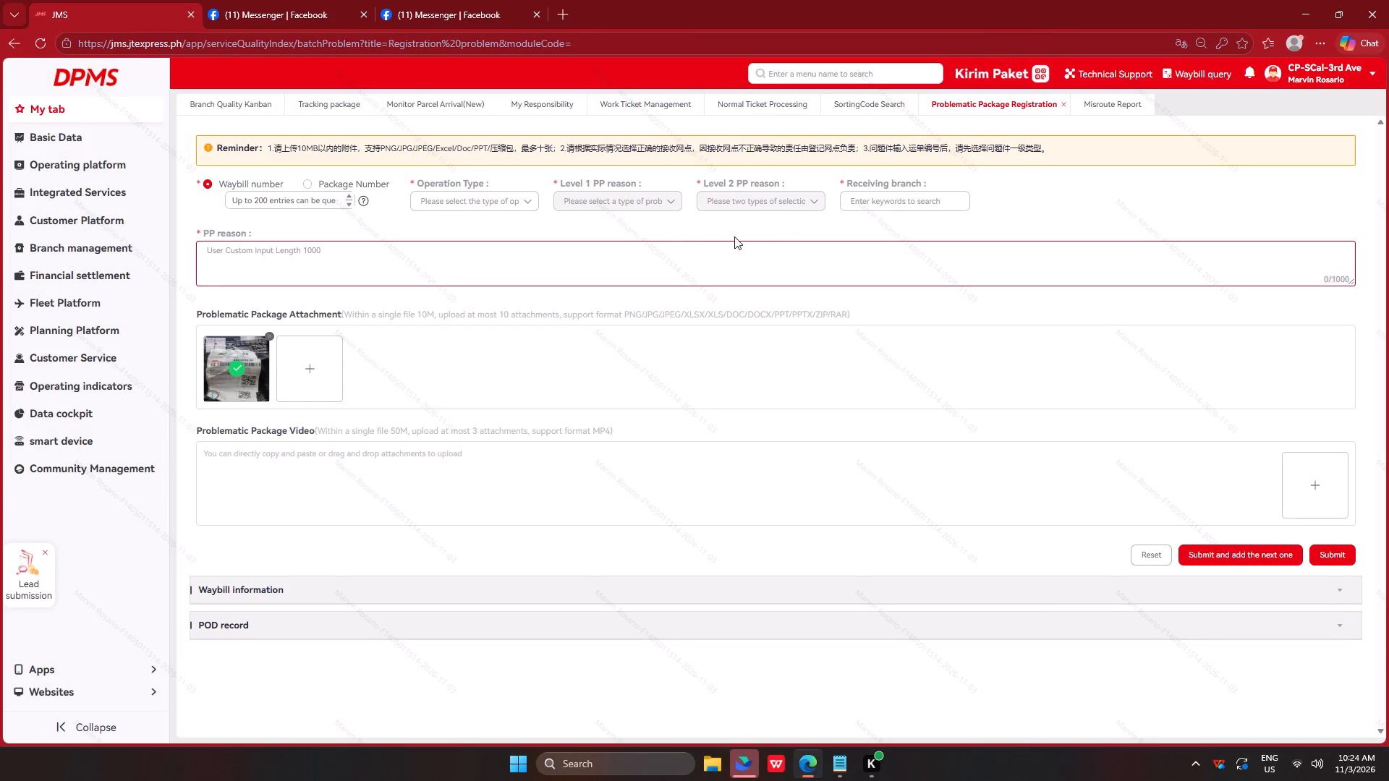
{"action": "left_click", "coordinate": [300, 199]}
{"action": "key", "text": "ctrl+v"}
{"action": "left_click", "coordinate": [464, 205]}
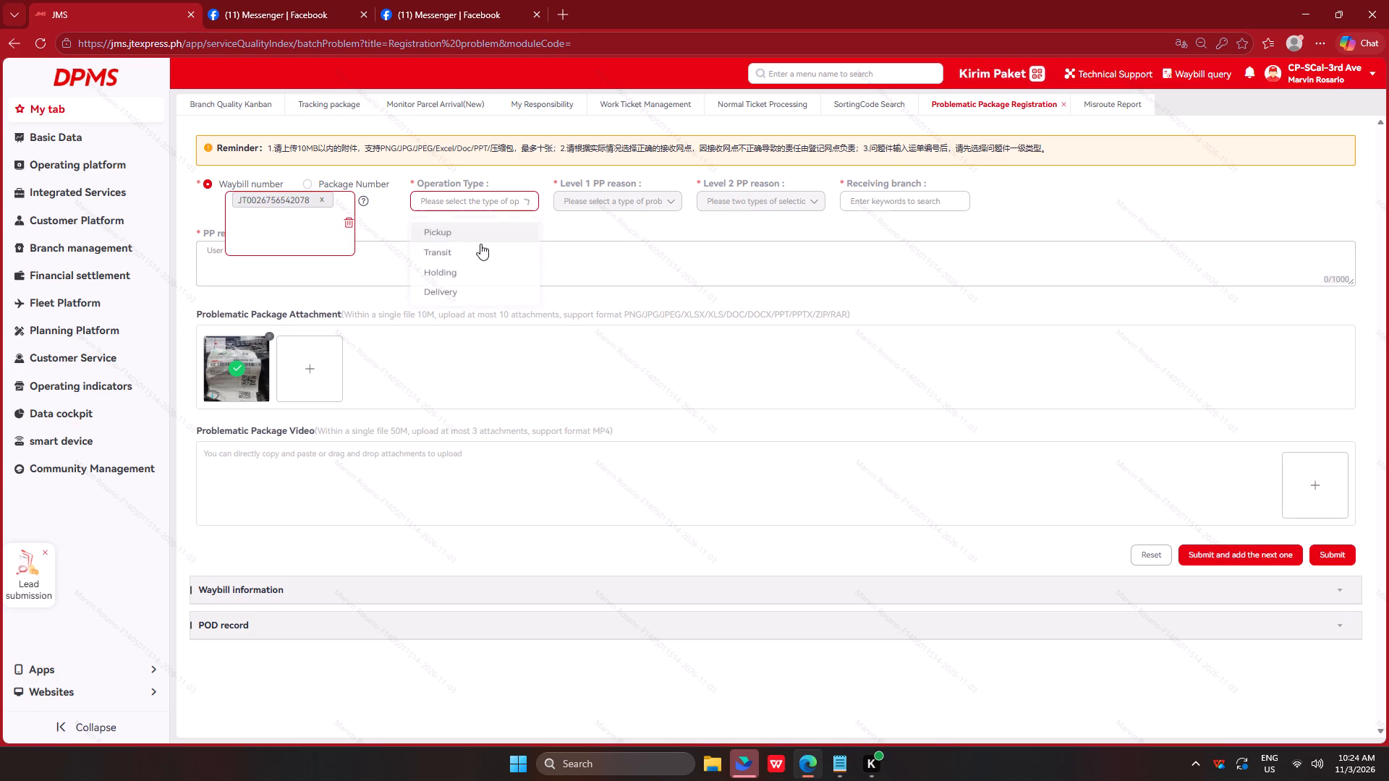
{"action": "left_click", "coordinate": [464, 296]}
Set the level 1 PP reason to Wrong Code and the level 2 PP reason to "Wrong First or Second Se…".
{"action": "left_click", "coordinate": [613, 204]}
{"action": "key", "text": "w"}
{"action": "key", "text": "r"}
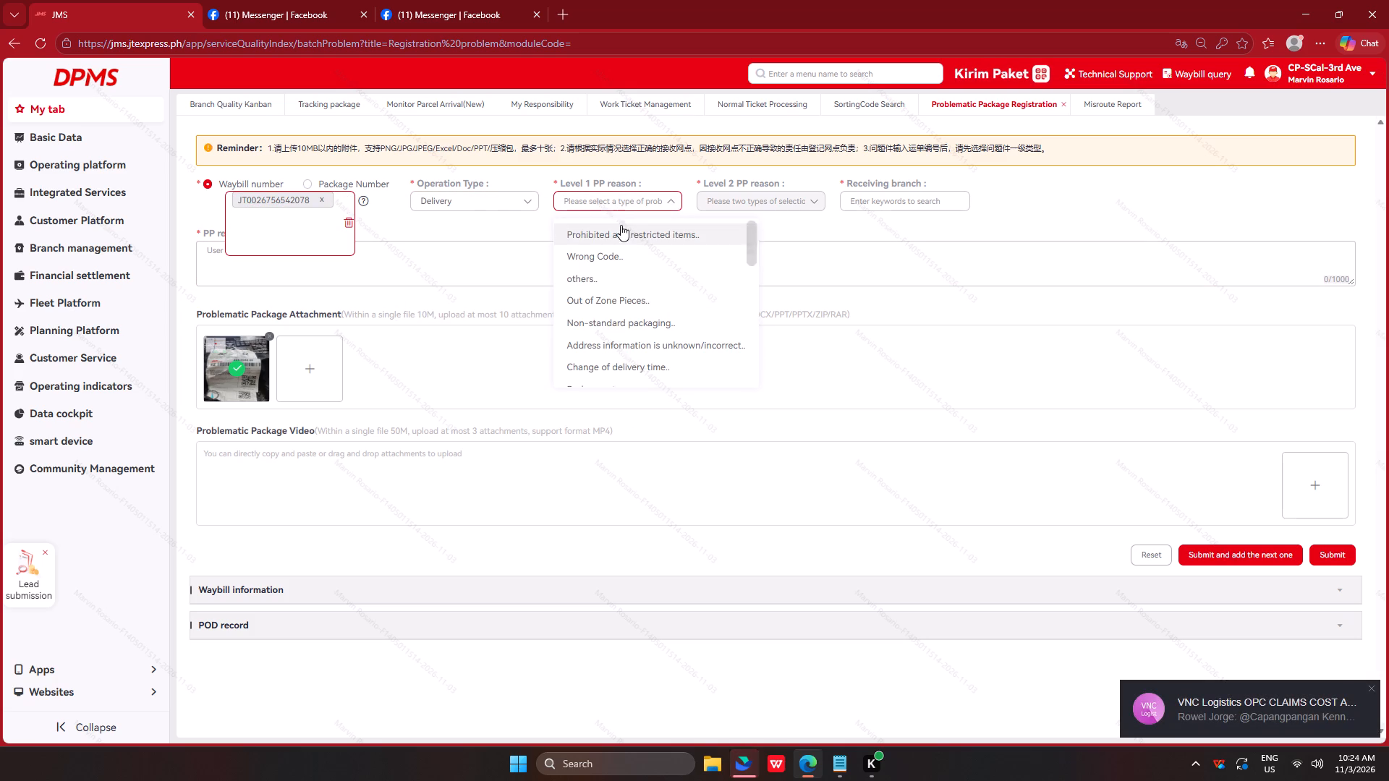
{"action": "left_click", "coordinate": [879, 234]}
{"action": "left_click", "coordinate": [582, 198]}
{"action": "type", "text": "wr"}
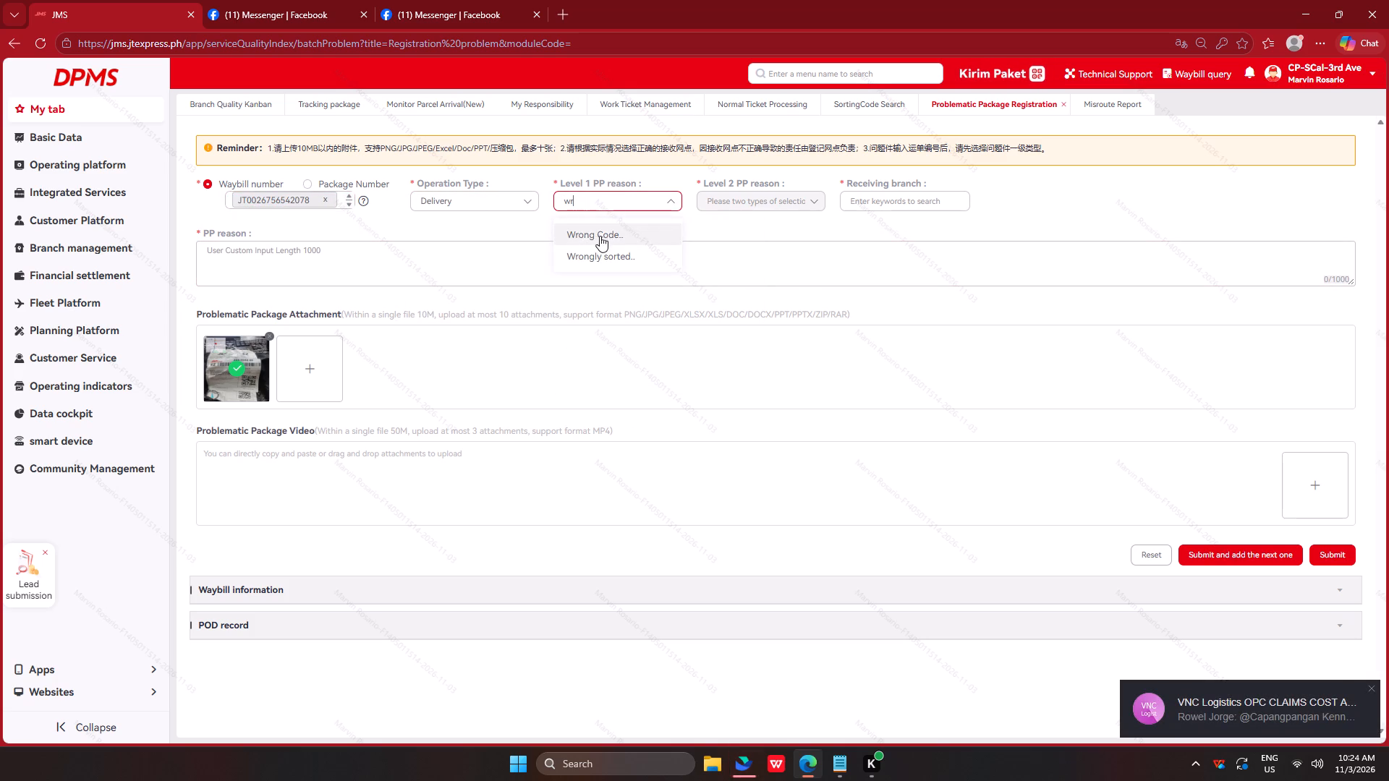
{"action": "left_click", "coordinate": [600, 235]}
{"action": "left_click", "coordinate": [766, 207]}
{"action": "left_click", "coordinate": [778, 231]}
{"action": "left_click", "coordinate": [1131, 96]}
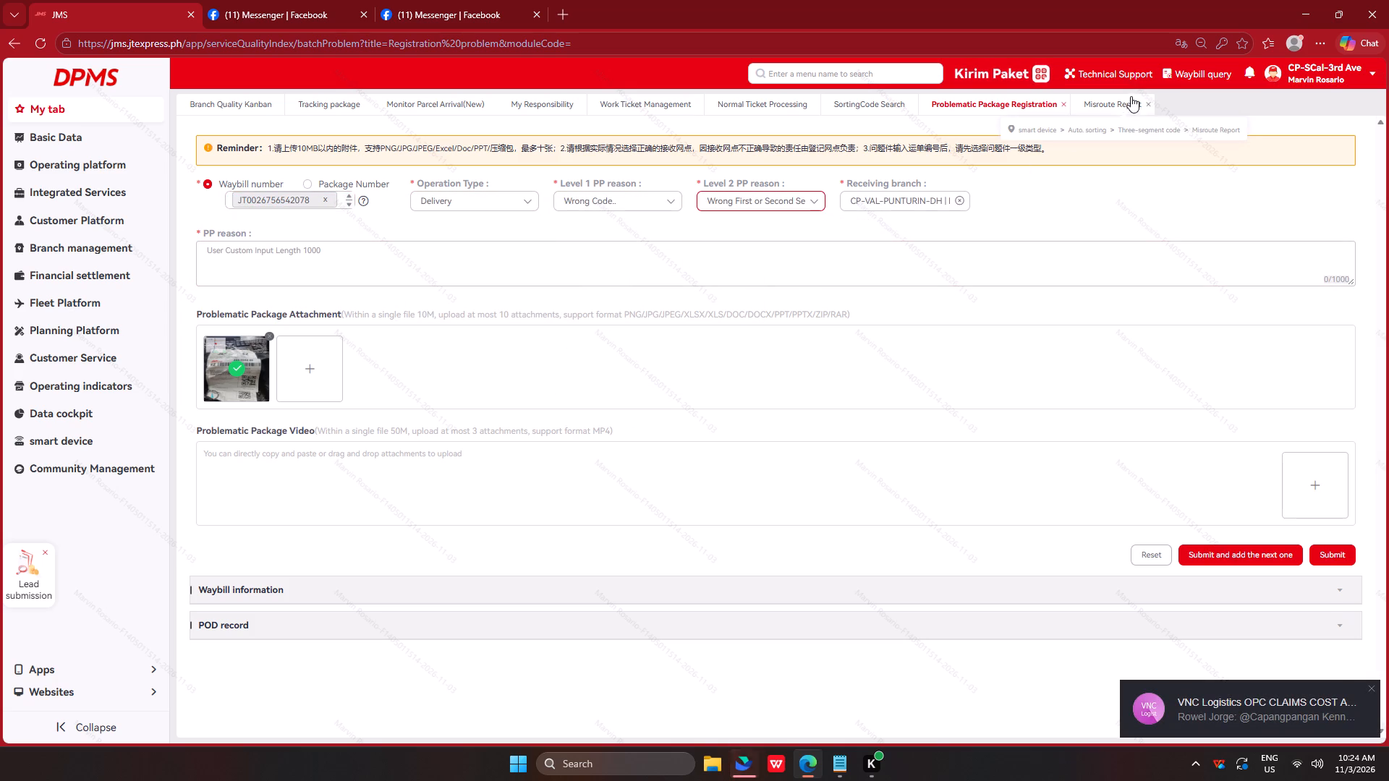
{"action": "left_click", "coordinate": [1106, 180]}
{"action": "key", "text": "ctrl+v"}
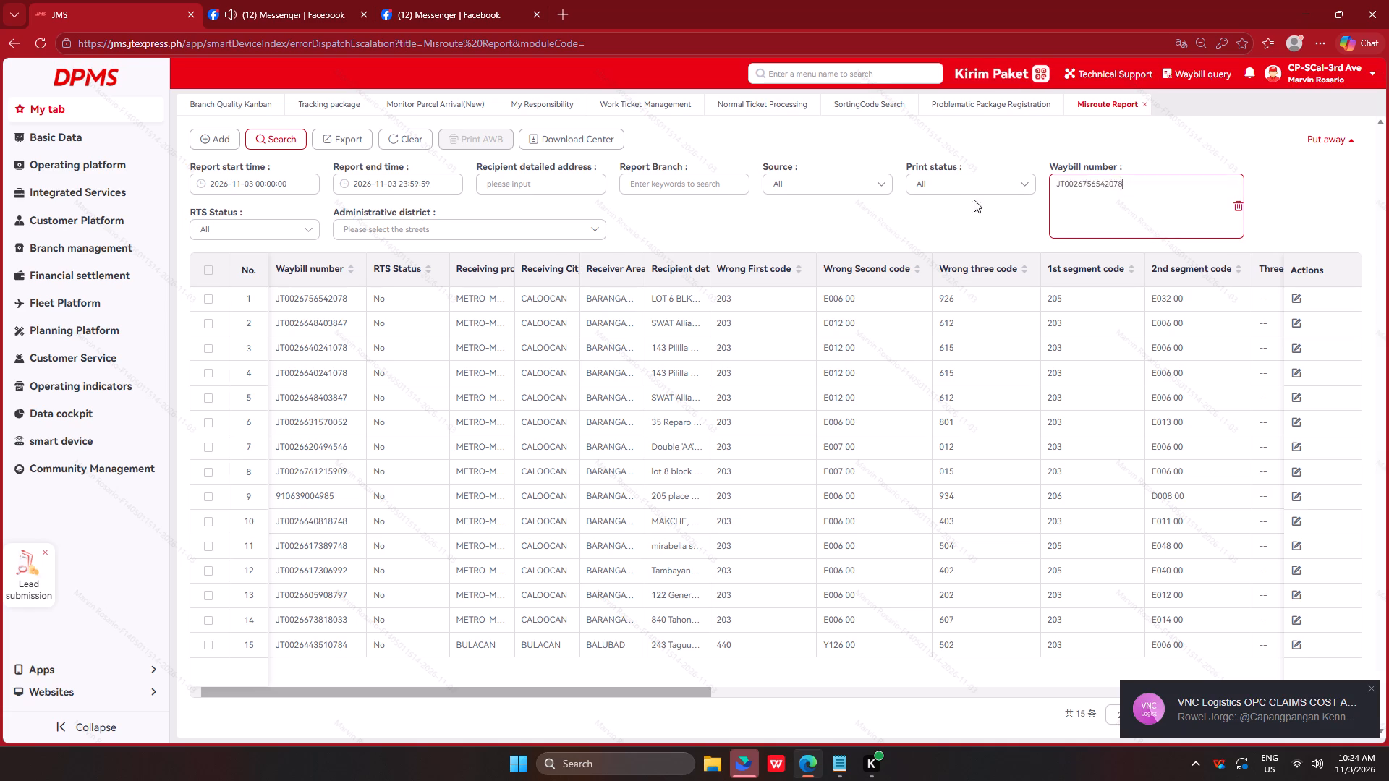
{"action": "left_click", "coordinate": [283, 145]}
Copy the updated correct branch name, CP-NCAL-CAMARIN 1-DH, from the waybill's Misroute Report row.
{"action": "left_click_drag", "start_coordinate": [488, 690], "coordinate": [493, 692]}
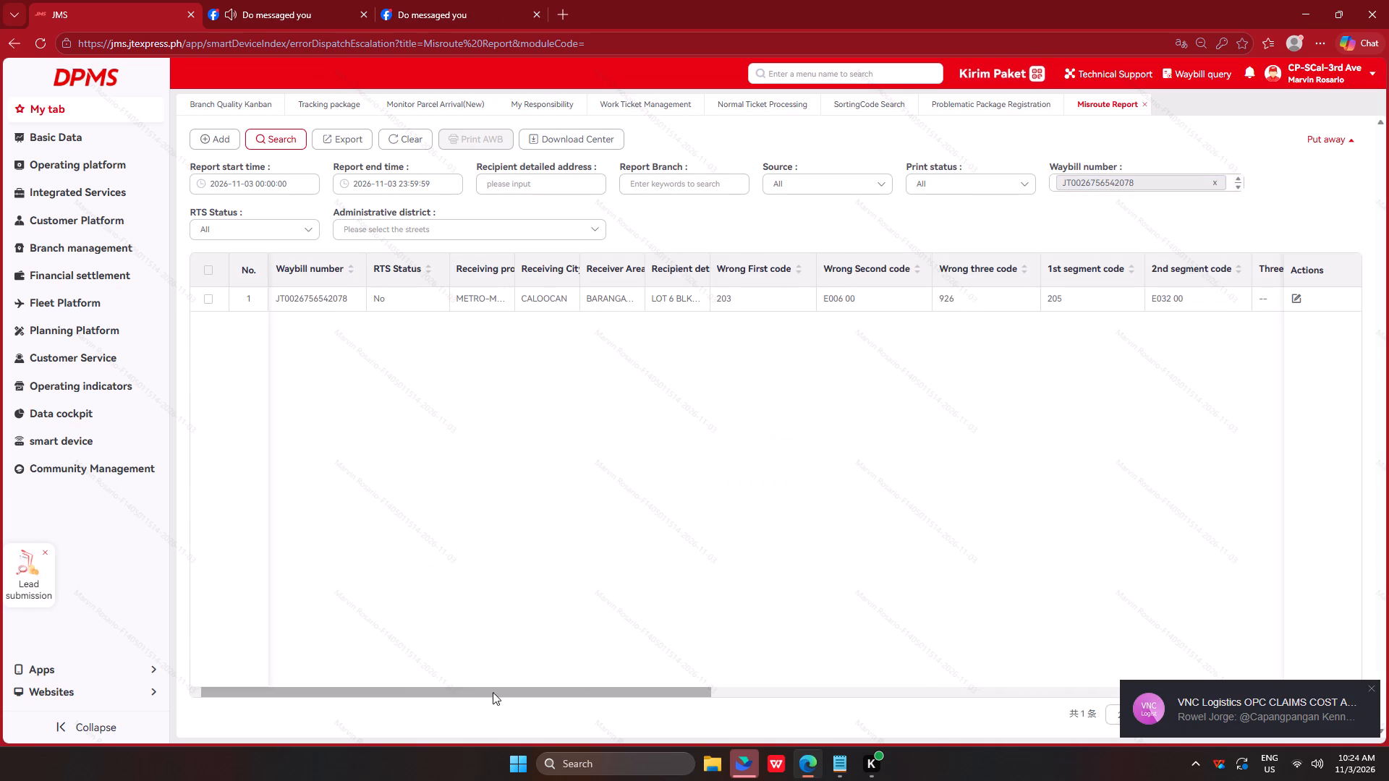
{"action": "left_click_drag", "start_coordinate": [493, 692], "coordinate": [706, 696]}
{"action": "triple_click", "coordinate": [1076, 296]}
{"action": "key", "text": "ctrl+c"}
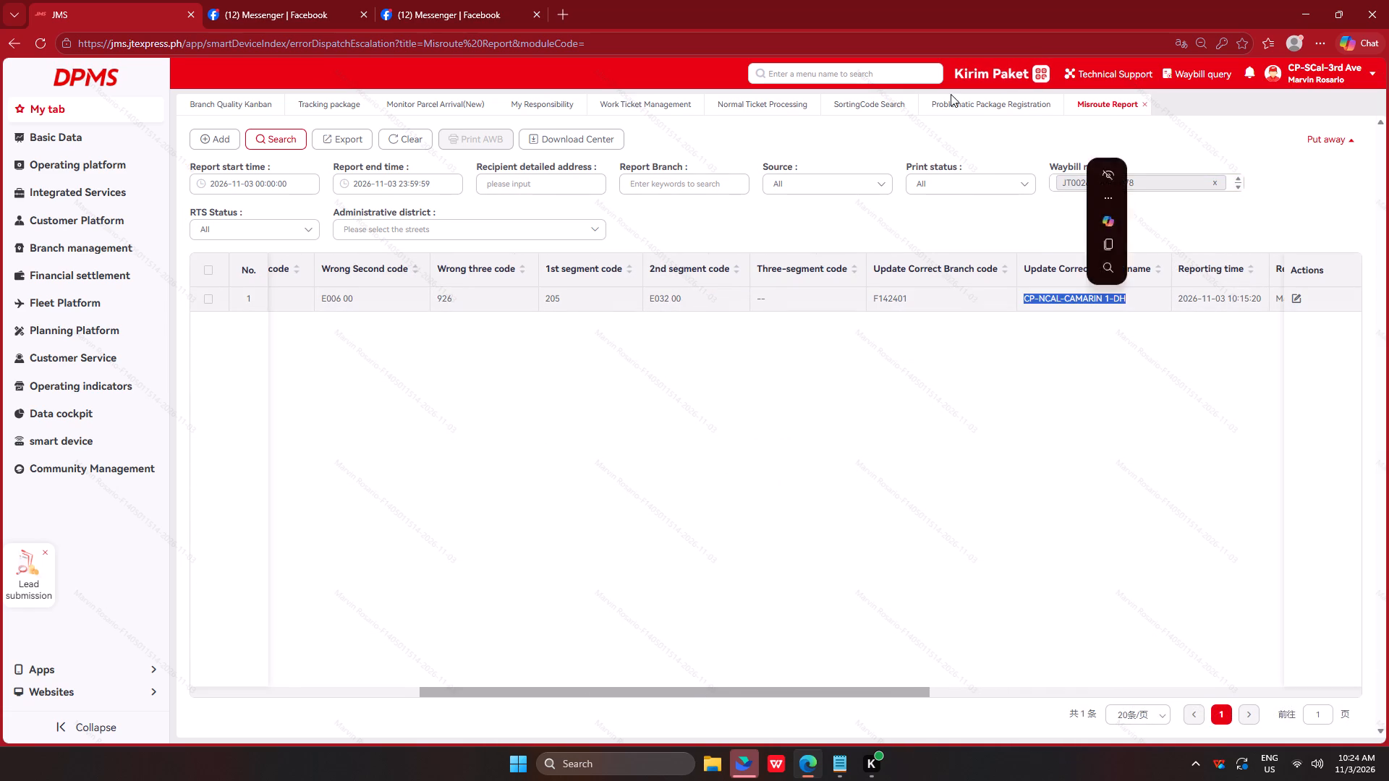
{"action": "key", "text": "ctrl+c"}
{"action": "key", "text": "ctrl+c"}
{"action": "key", "text": "ctrl+c"}
{"action": "key", "text": "ctrl+c"}
Return to the Problematic Package Registration form and start filling in the PP reason.
{"action": "left_click", "coordinate": [982, 103]}
{"action": "left_click", "coordinate": [309, 258]}
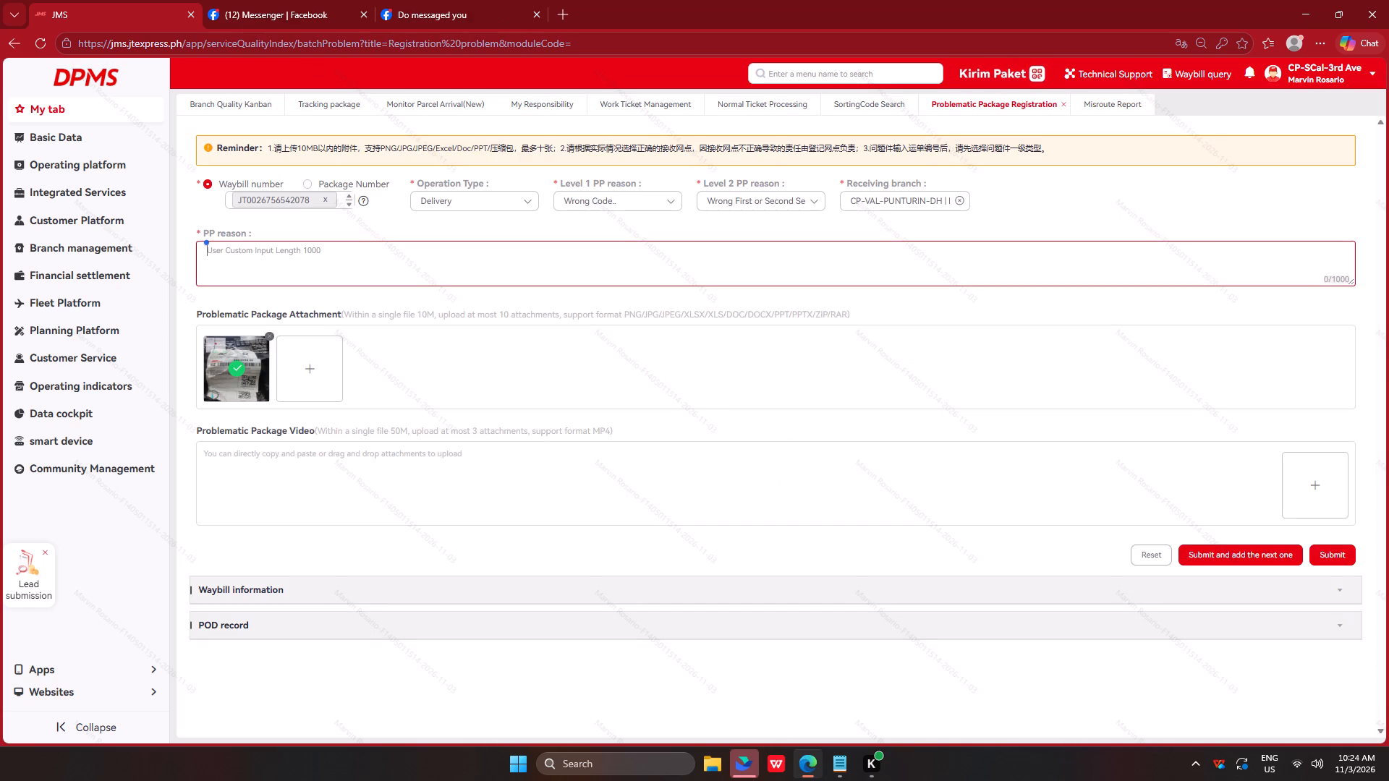
Enter the PP reason "THIS PARCEL IS CP-NCAL-CAMARIN 1-DH" and submit the registration with the option to add the next one.
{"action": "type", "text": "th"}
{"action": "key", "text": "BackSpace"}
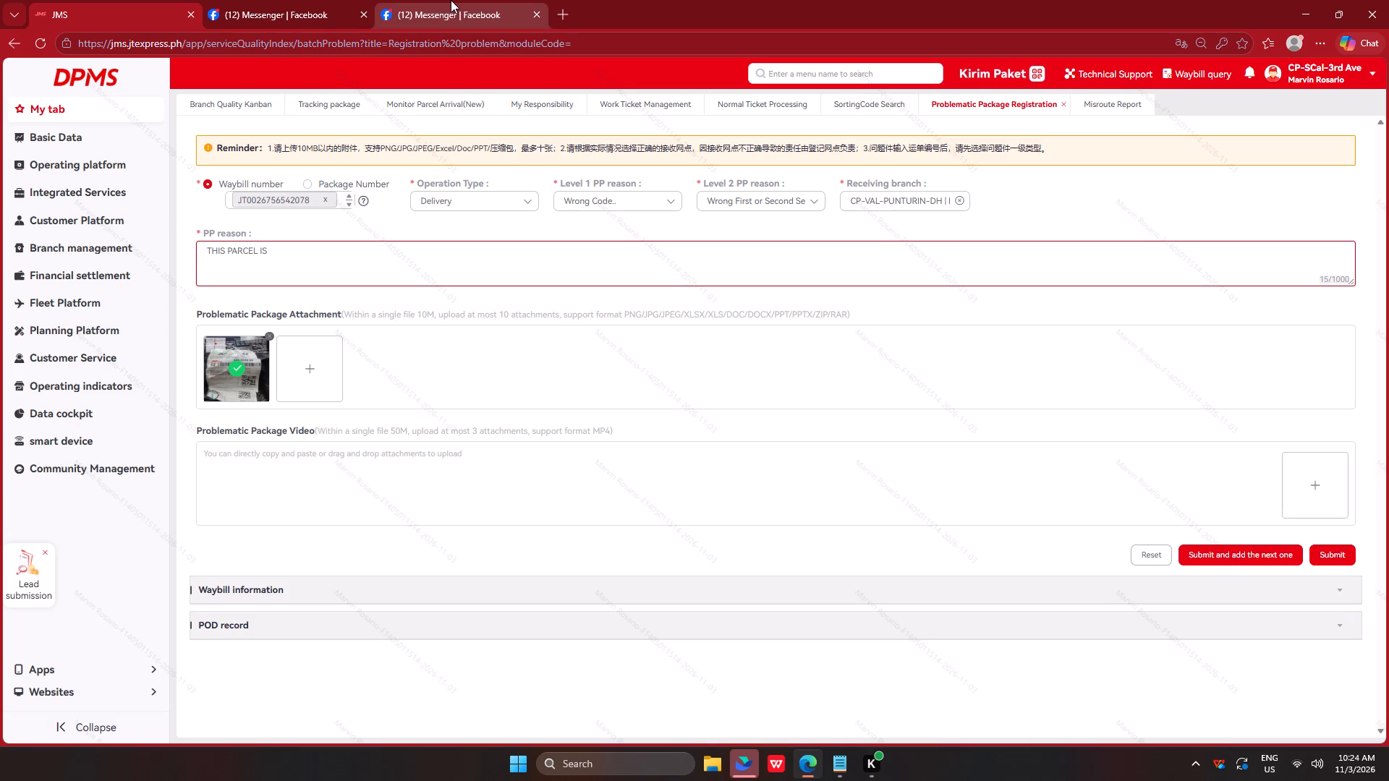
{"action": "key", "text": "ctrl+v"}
{"action": "left_click", "coordinate": [1217, 550]}
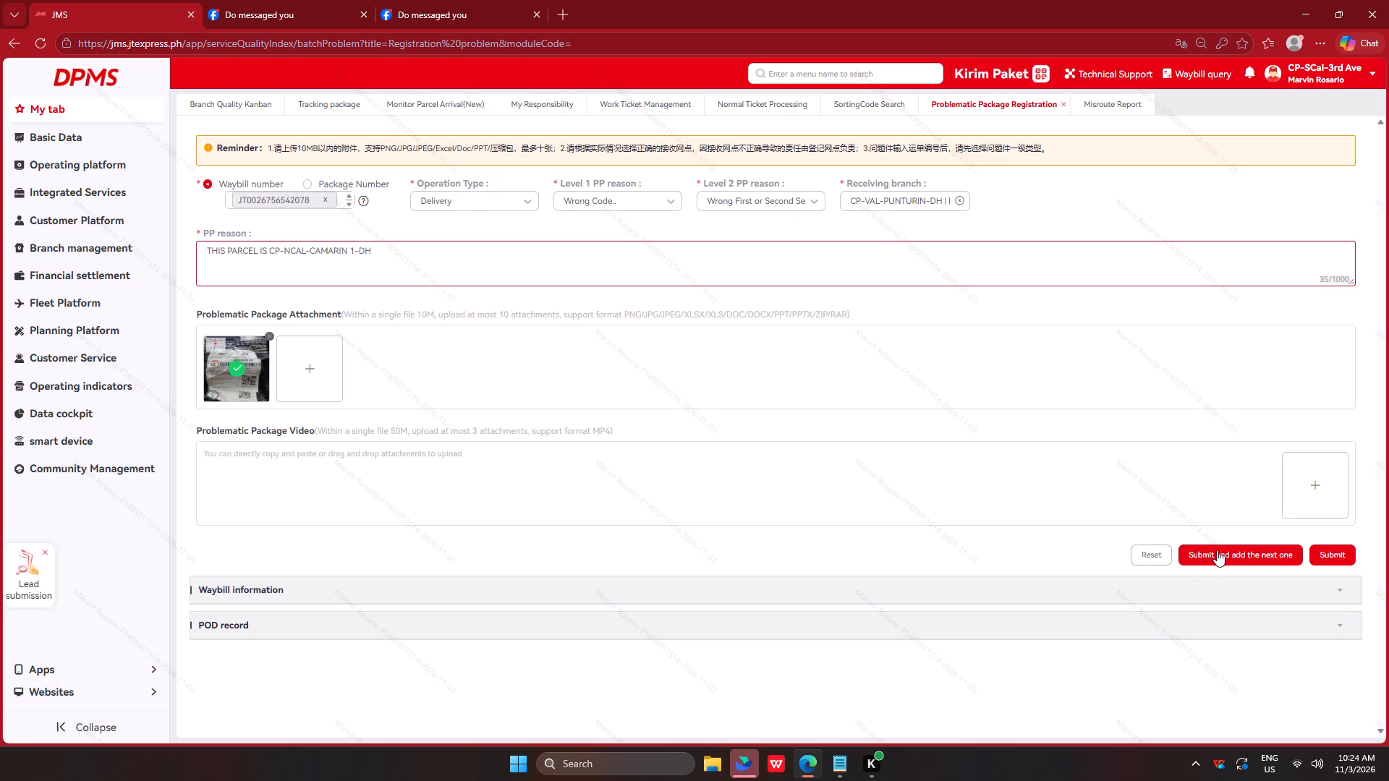
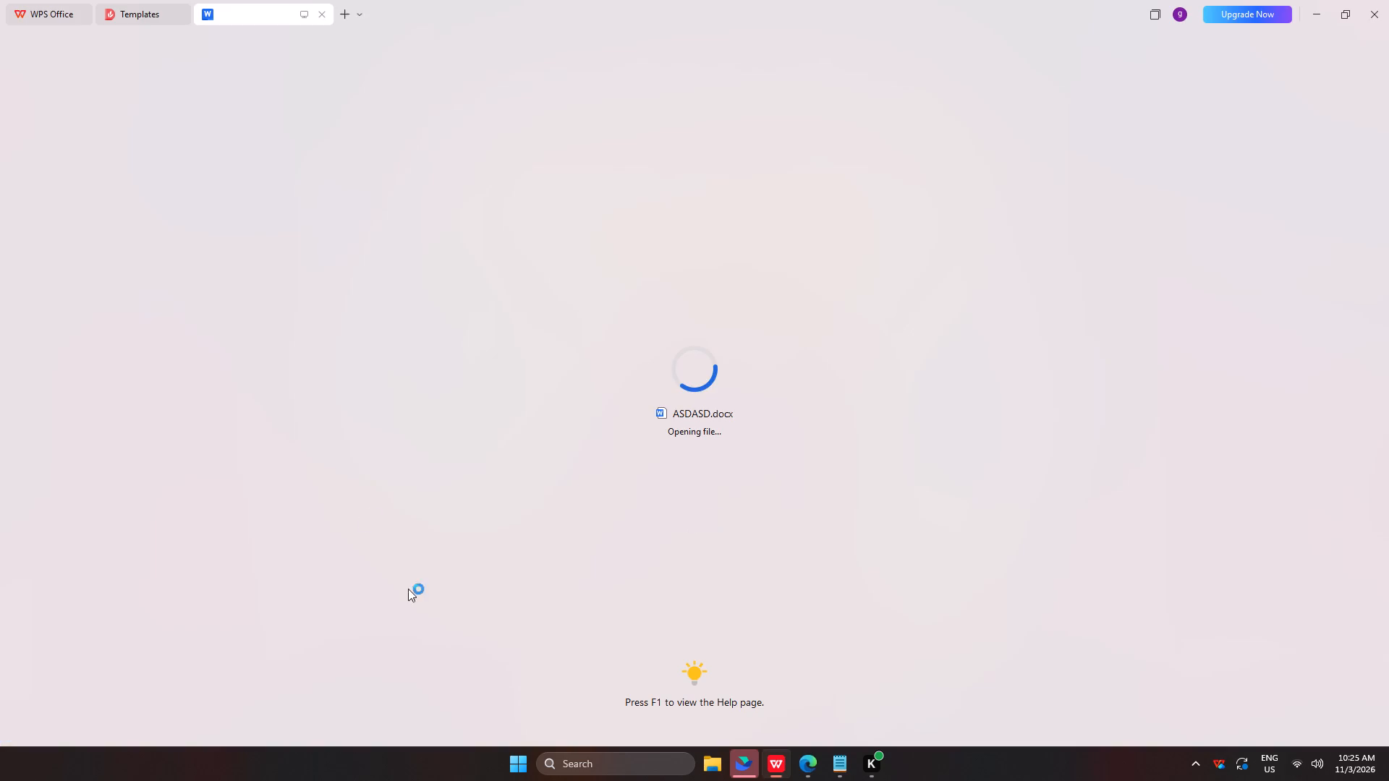
Look through the ASDASD.docx document down to its end, close it and return to the desktop.
{"action": "scroll", "coordinate": [519, 518], "scroll_direction": "down", "scroll_amount": 8}
{"action": "scroll", "coordinate": [629, 533], "scroll_direction": "down", "scroll_amount": 3}
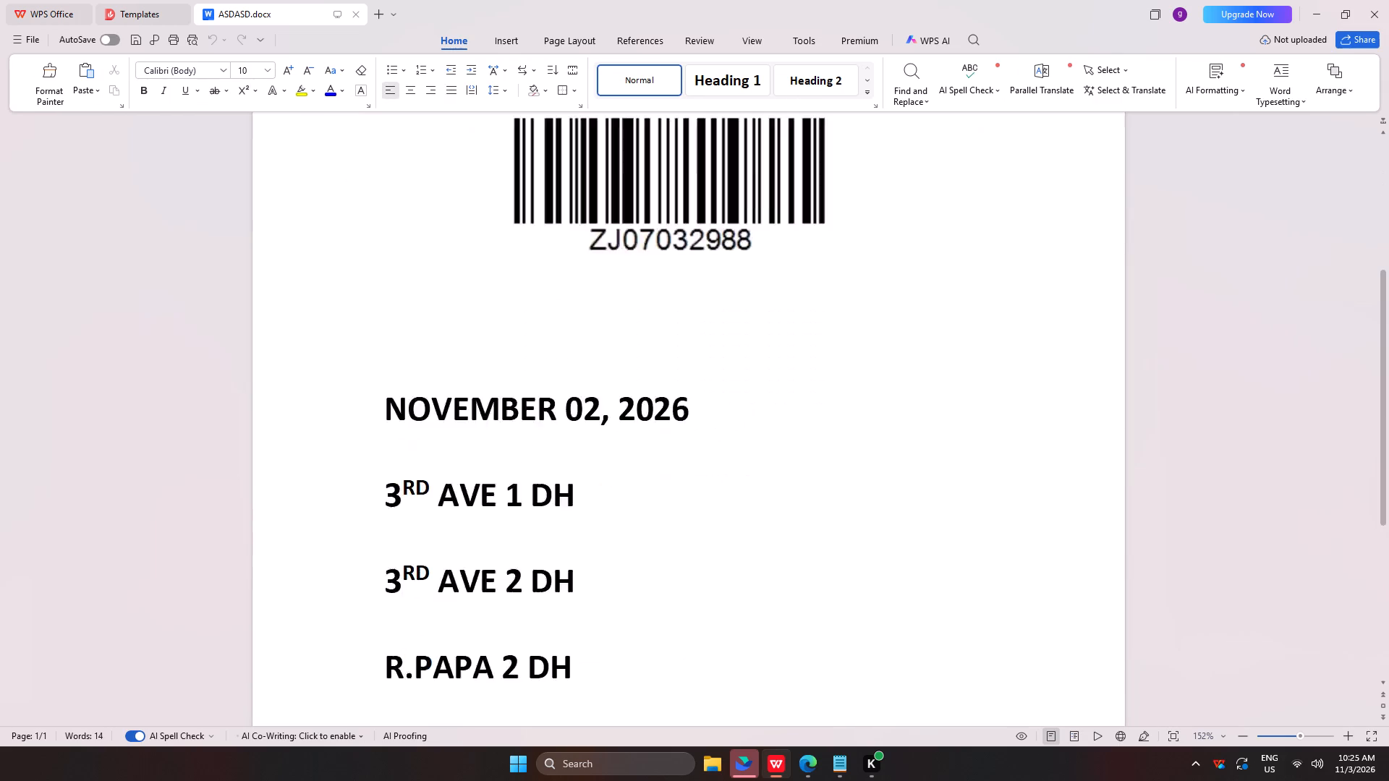
{"action": "scroll", "coordinate": [629, 534], "scroll_direction": "down", "scroll_amount": 10}
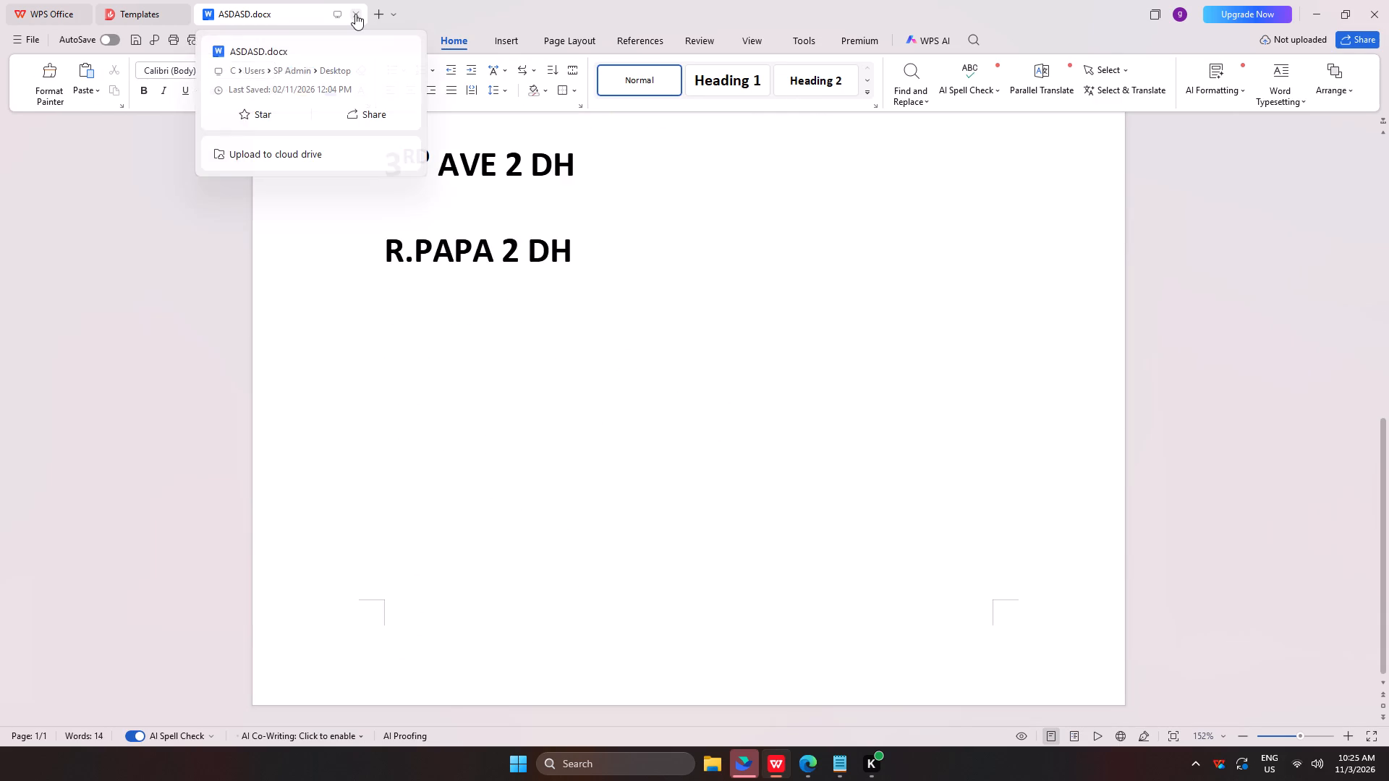
{"action": "left_click", "coordinate": [355, 14]}
{"action": "left_click", "coordinate": [1388, 777]}
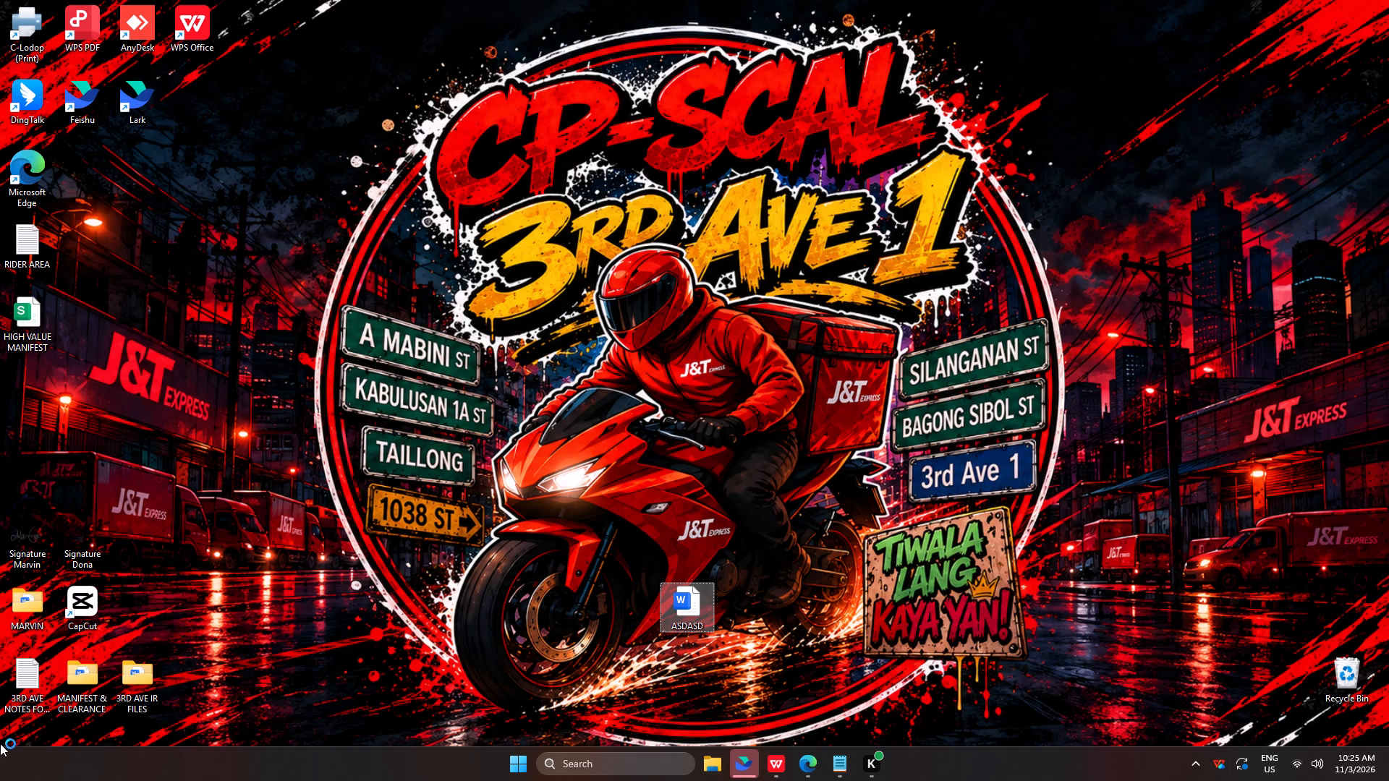
Switch to the desktop's MARVIN folder to access the document templates.
{"action": "double_click", "coordinate": [25, 602]}
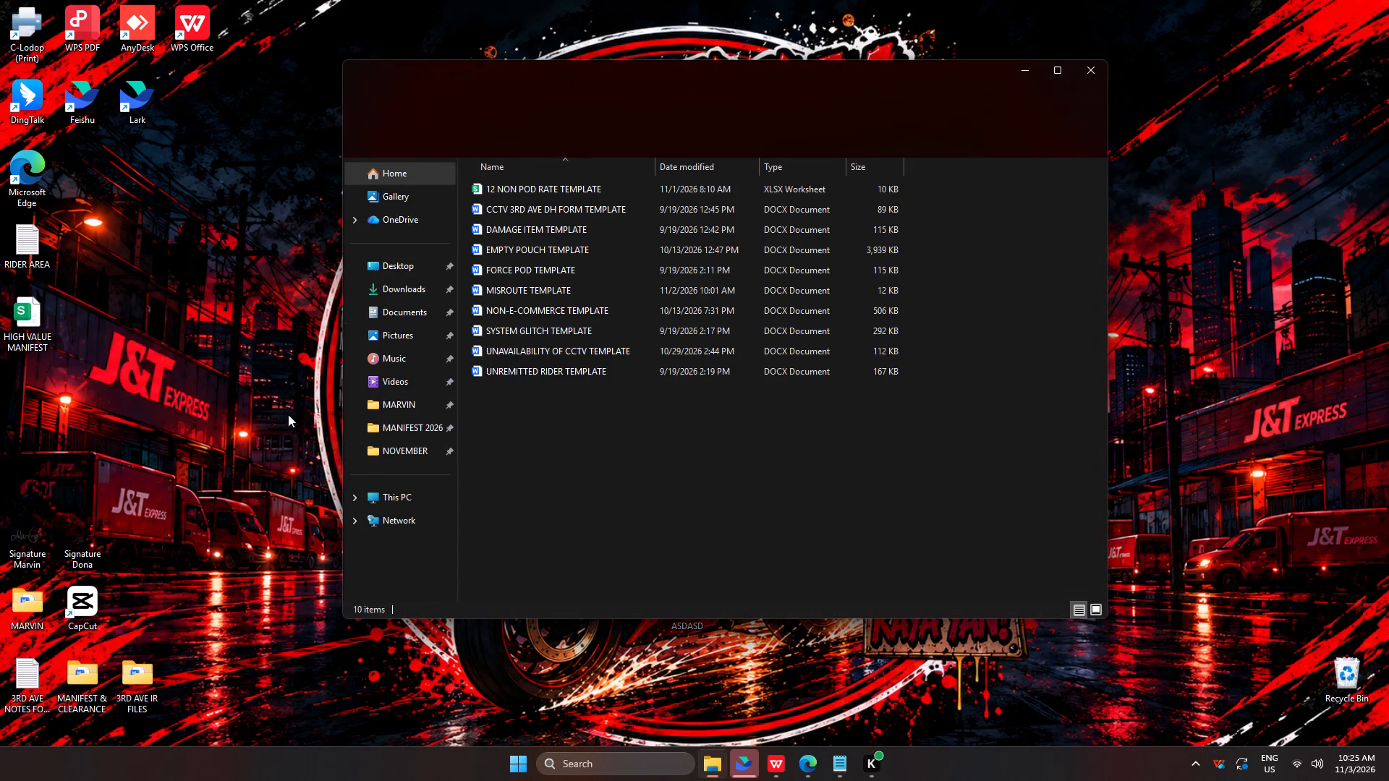
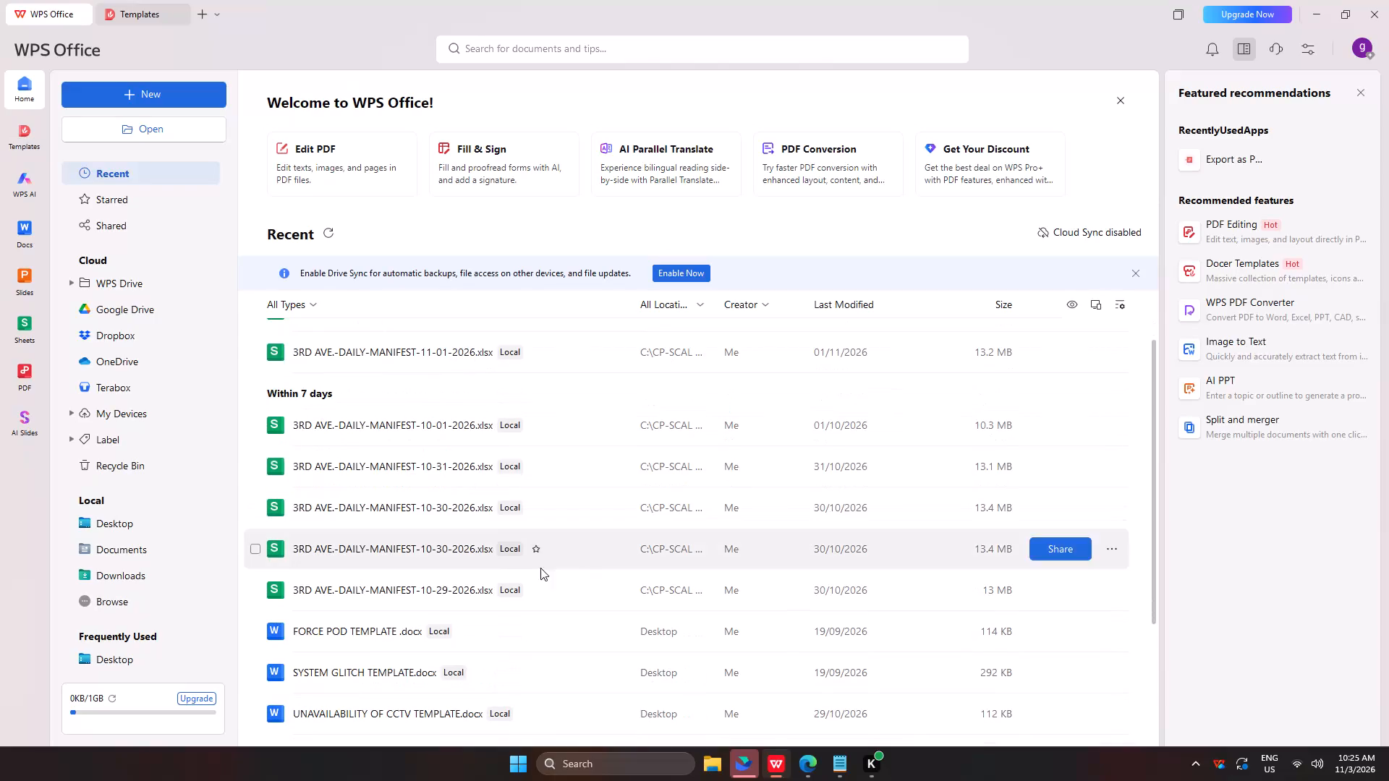
Look through the recent files list for the needed document or template, and return to the desktop.
{"action": "scroll", "coordinate": [517, 581], "scroll_direction": "down", "scroll_amount": 3}
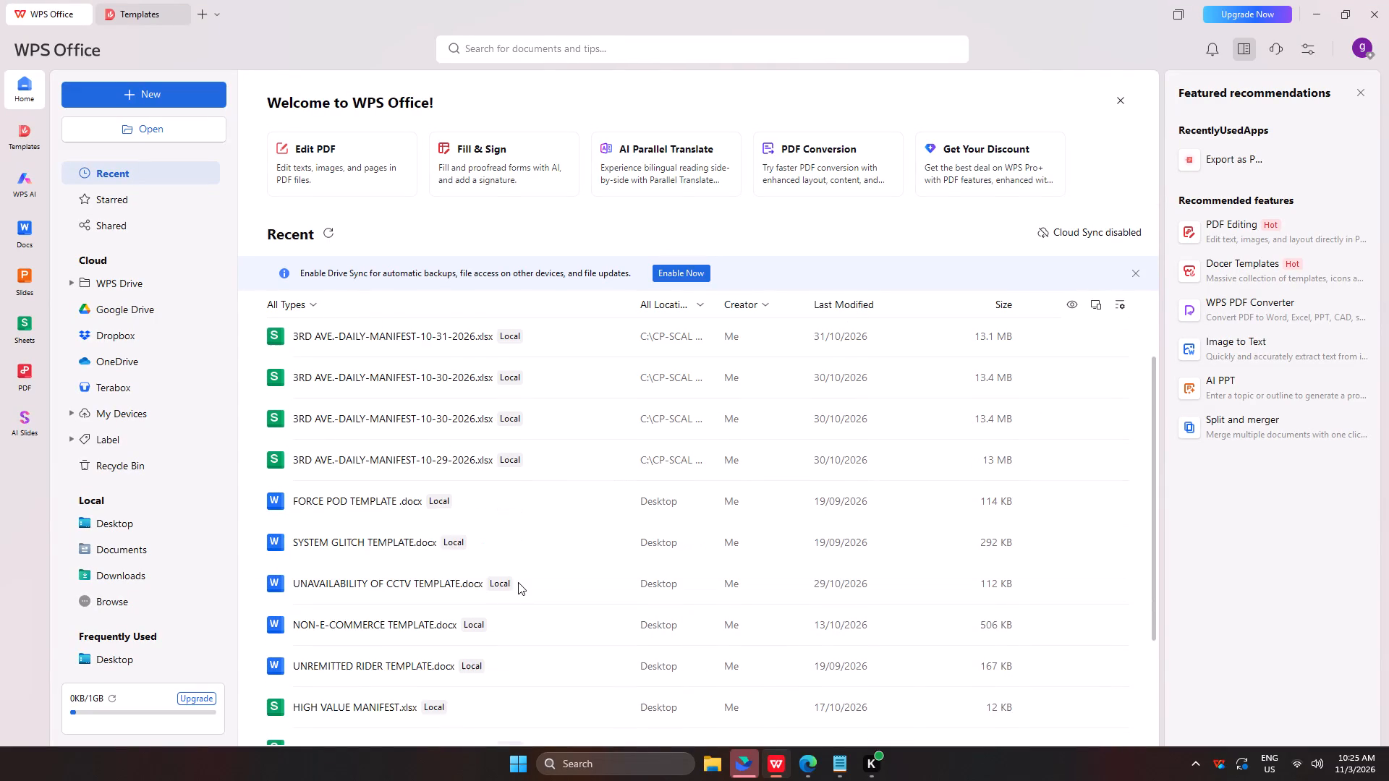
{"action": "scroll", "coordinate": [518, 582], "scroll_direction": "down", "scroll_amount": 2}
{"action": "scroll", "coordinate": [518, 582], "scroll_direction": "up", "scroll_amount": 15}
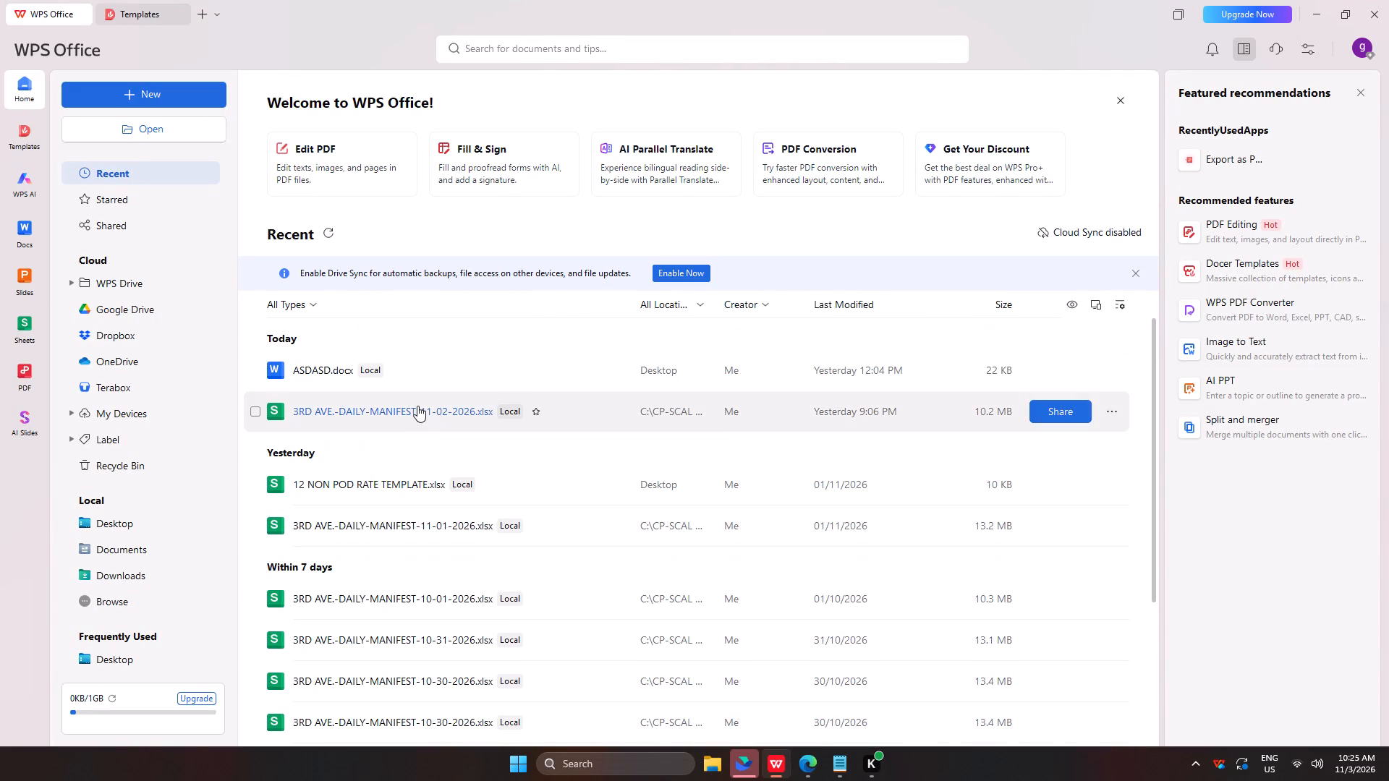
{"action": "scroll", "coordinate": [463, 495], "scroll_direction": "up", "scroll_amount": 1}
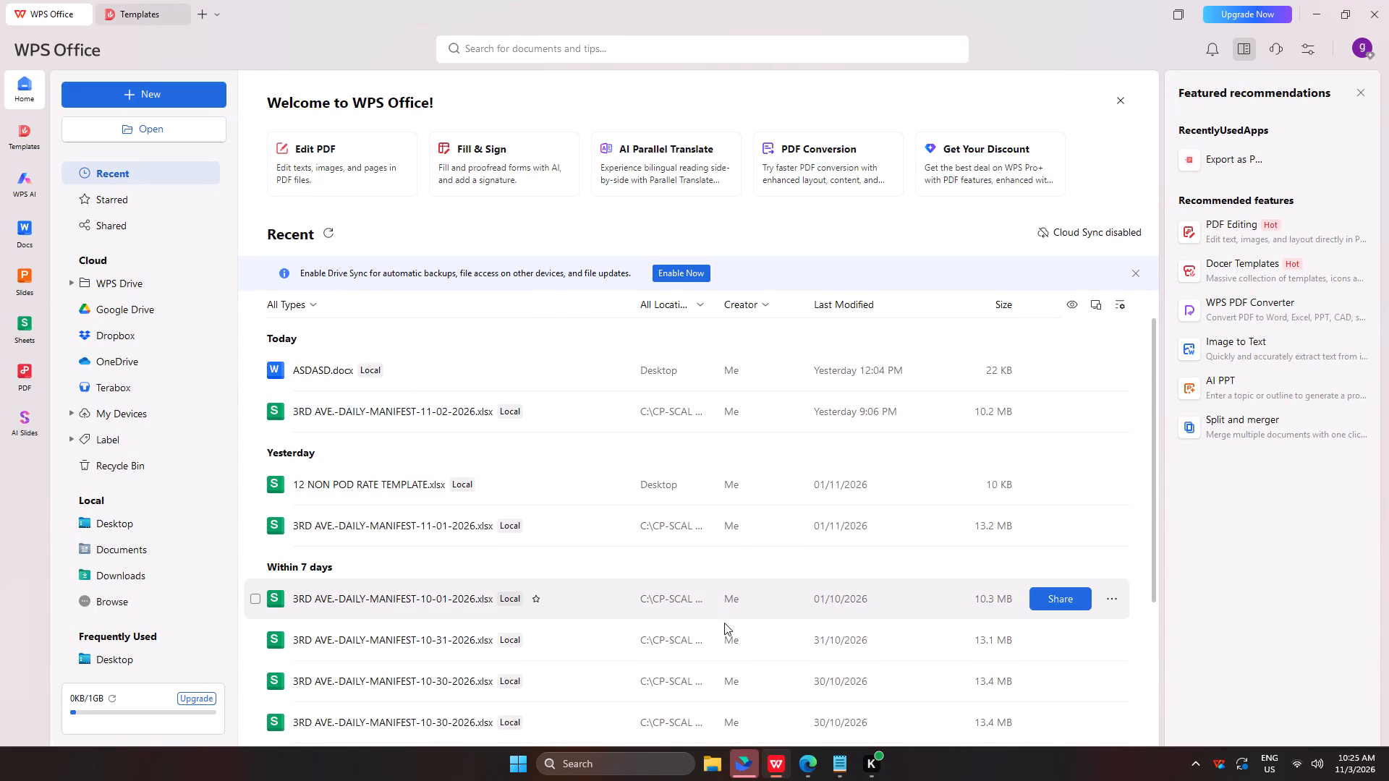
{"action": "left_click", "coordinate": [1388, 780]}
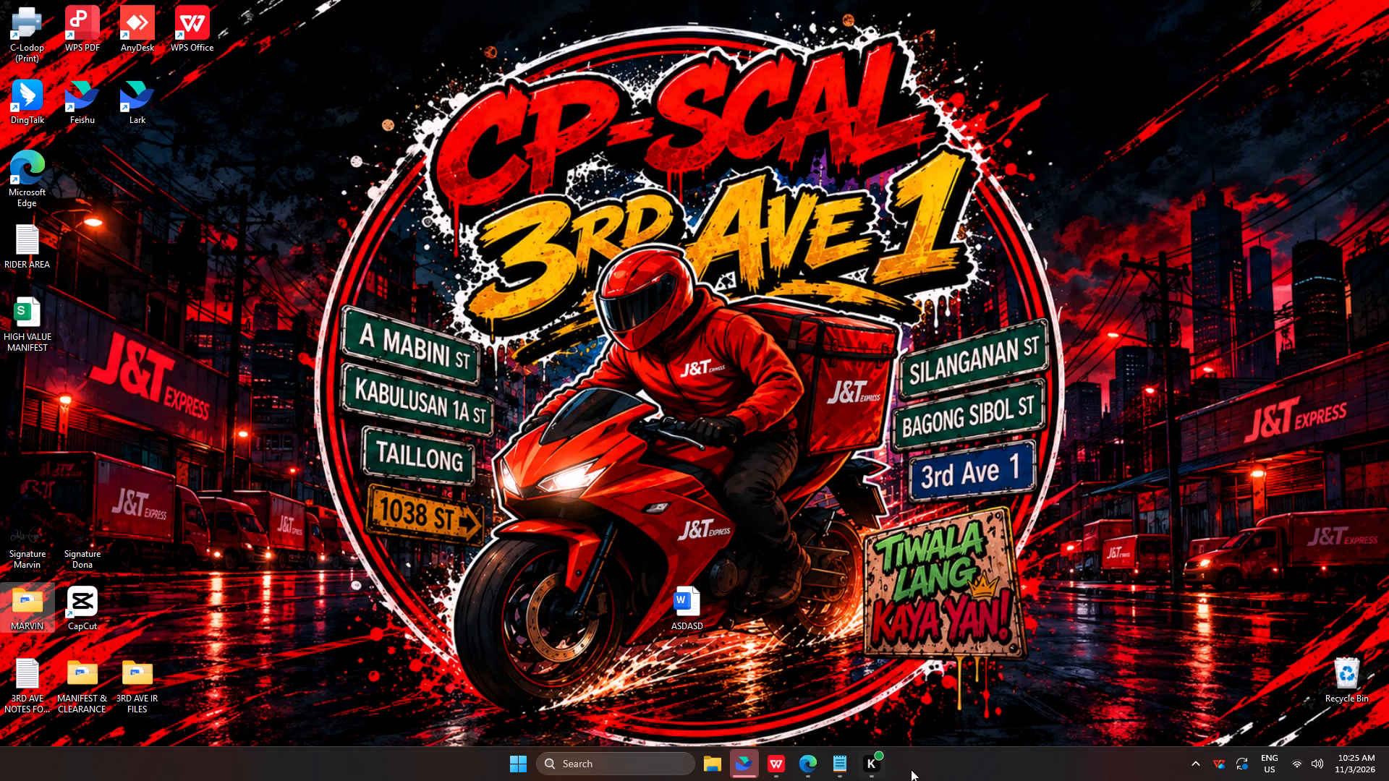
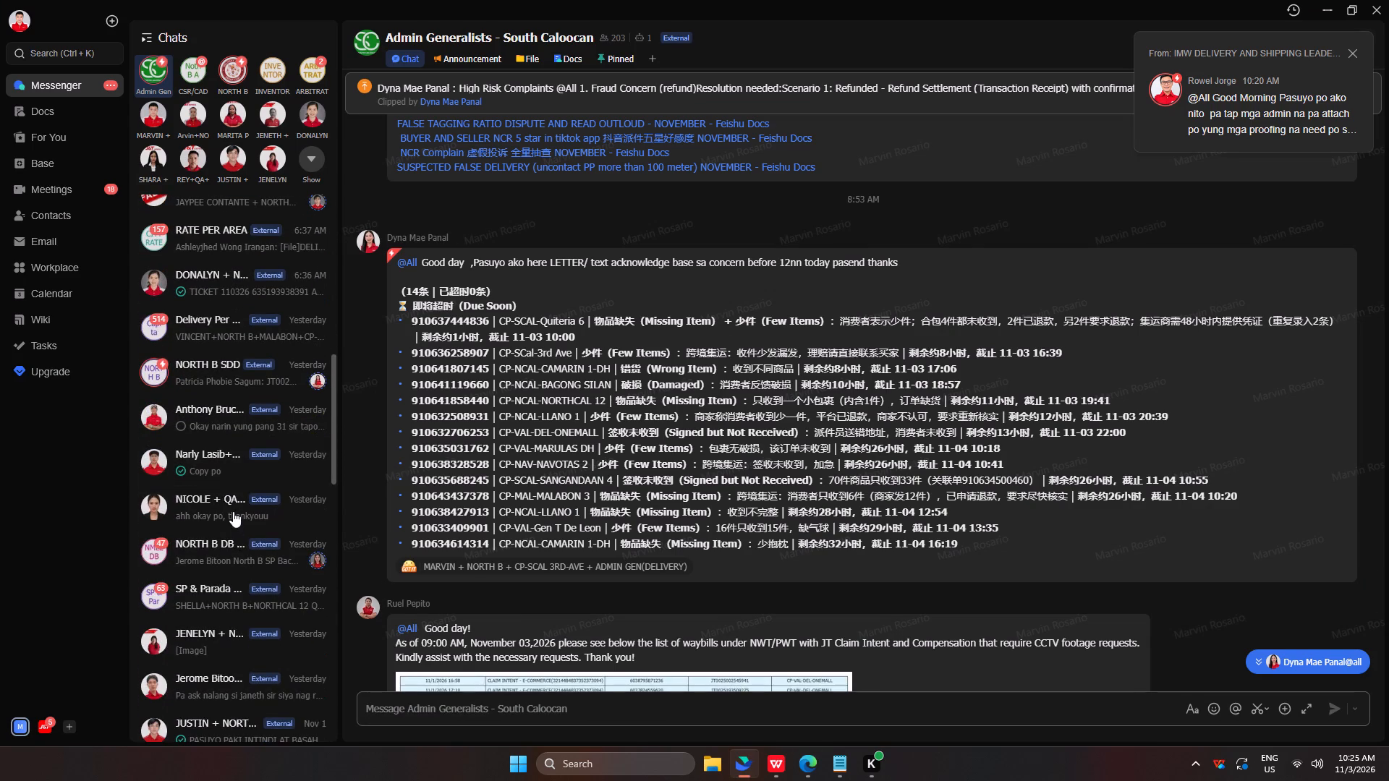
Forward the MISROUTE.docx file from the NICOLE + QA ADMIN + MAYPAJO + SHIPPING chat to the DONALYN + NORTH B + CP-SCAL 3RD AVE chat without a note.
{"action": "left_click", "coordinate": [233, 511]}
{"action": "scroll", "coordinate": [679, 539], "scroll_direction": "up", "scroll_amount": 6}
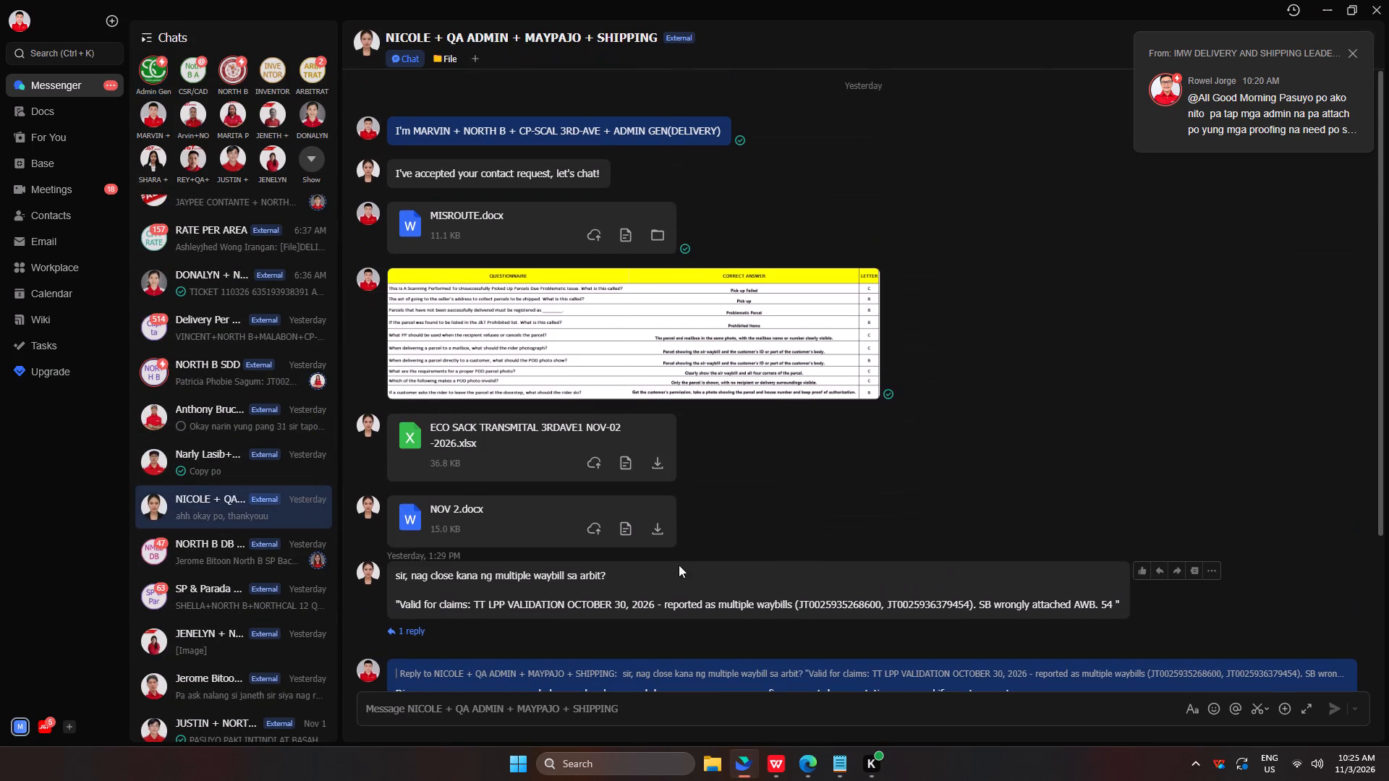
{"action": "scroll", "coordinate": [716, 512], "scroll_direction": "up", "scroll_amount": 4}
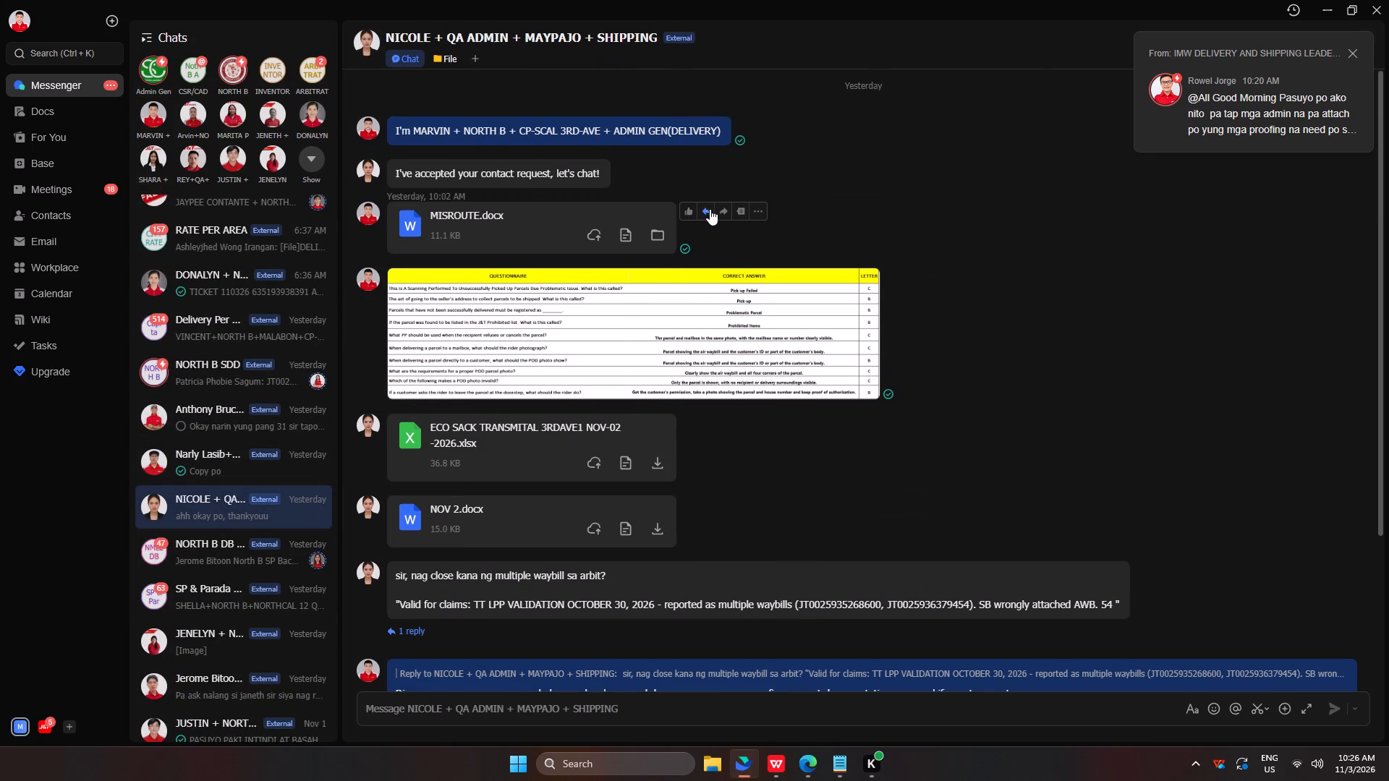
{"action": "left_click", "coordinate": [710, 208]}
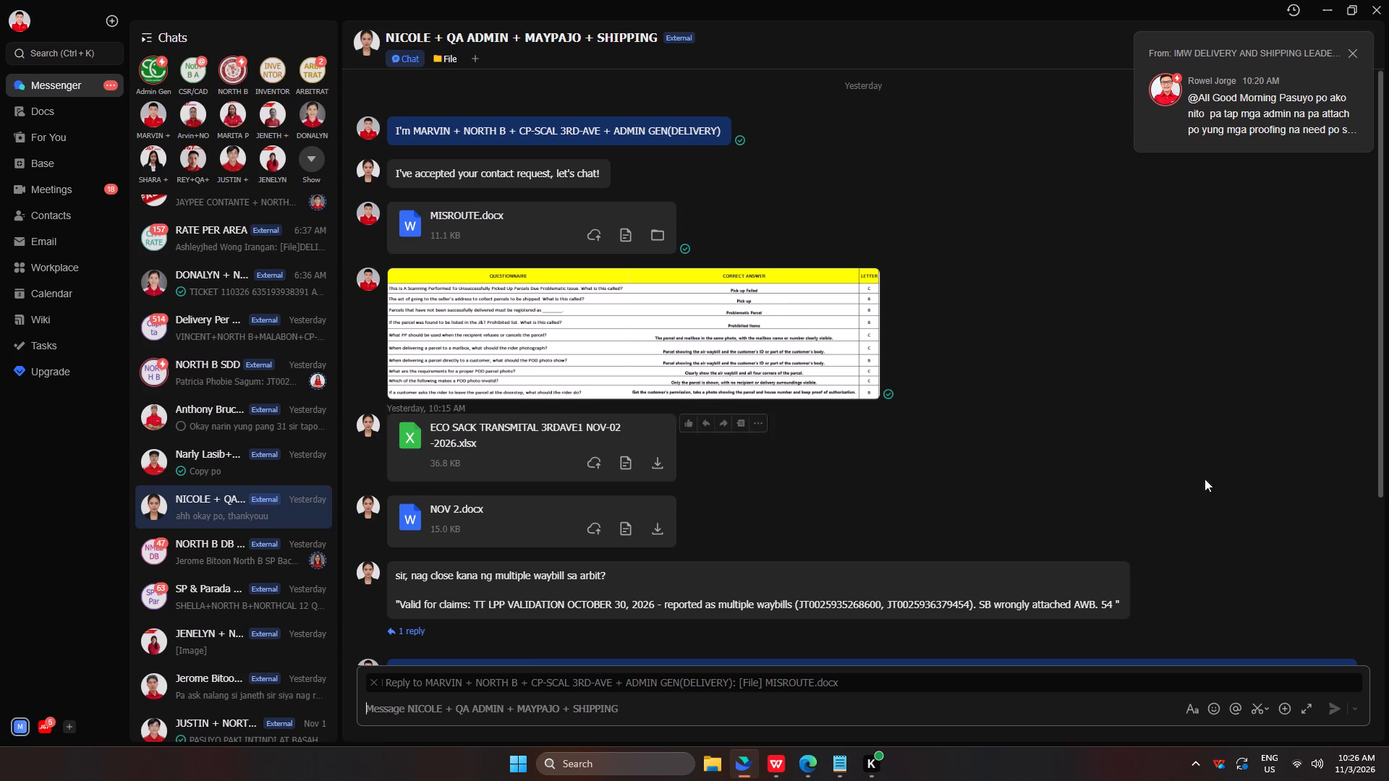
{"action": "left_click", "coordinate": [375, 678]}
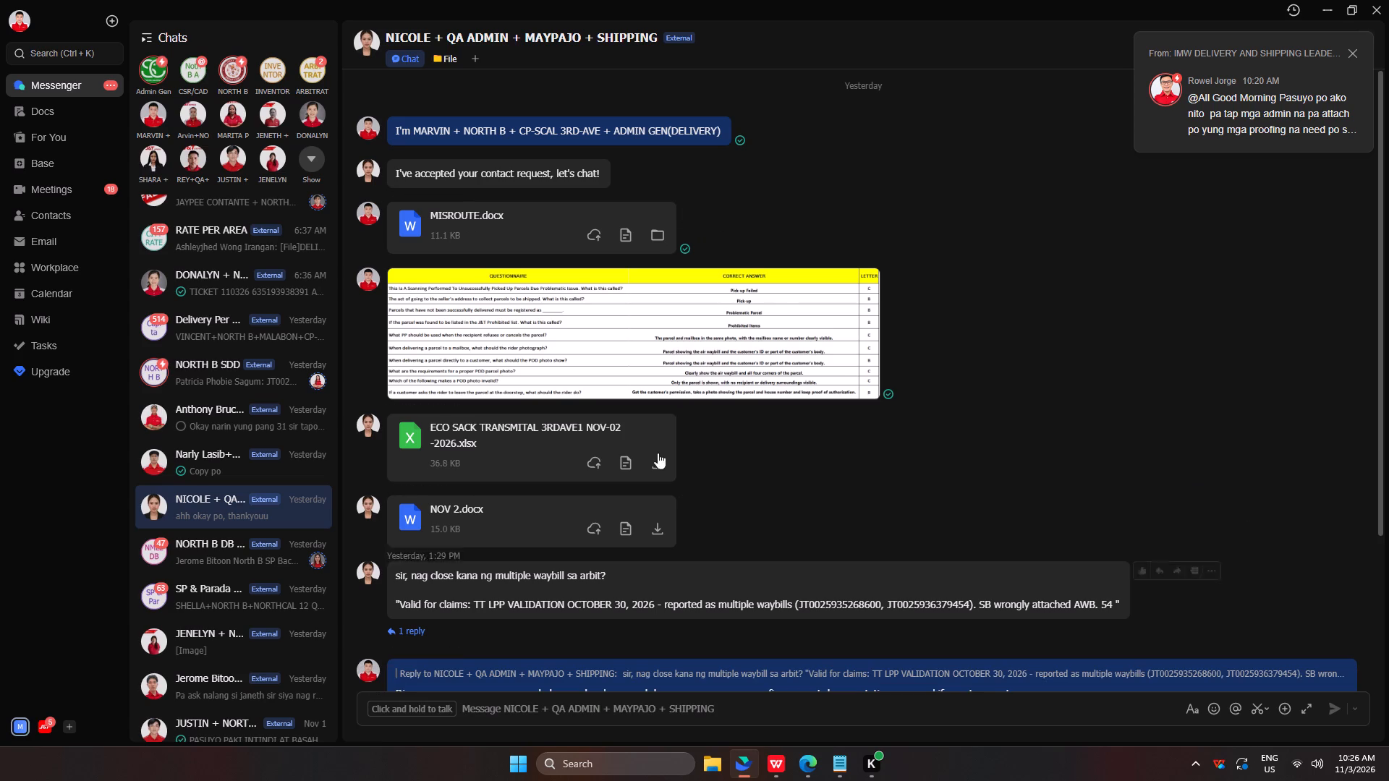
{"action": "left_click", "coordinate": [728, 211]}
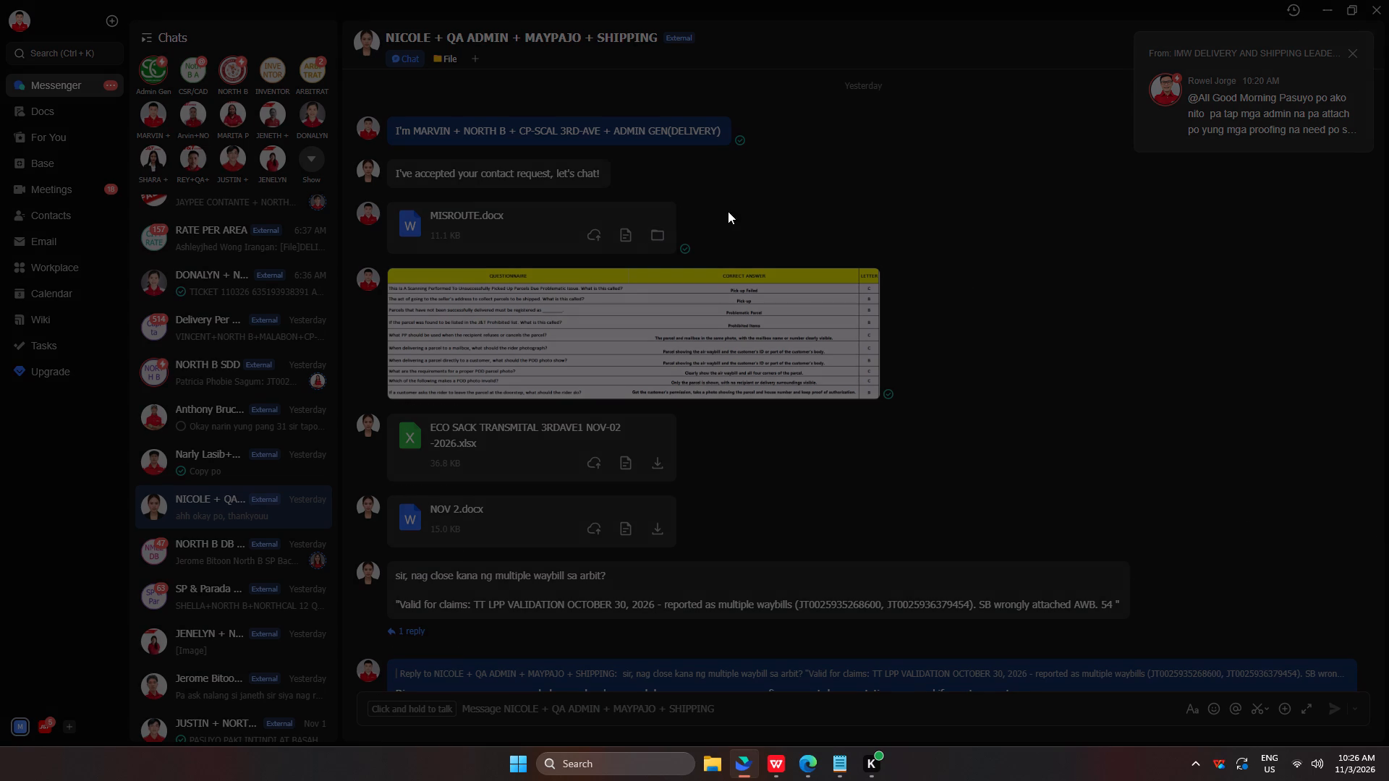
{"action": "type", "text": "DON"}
{"action": "left_click", "coordinate": [643, 353]}
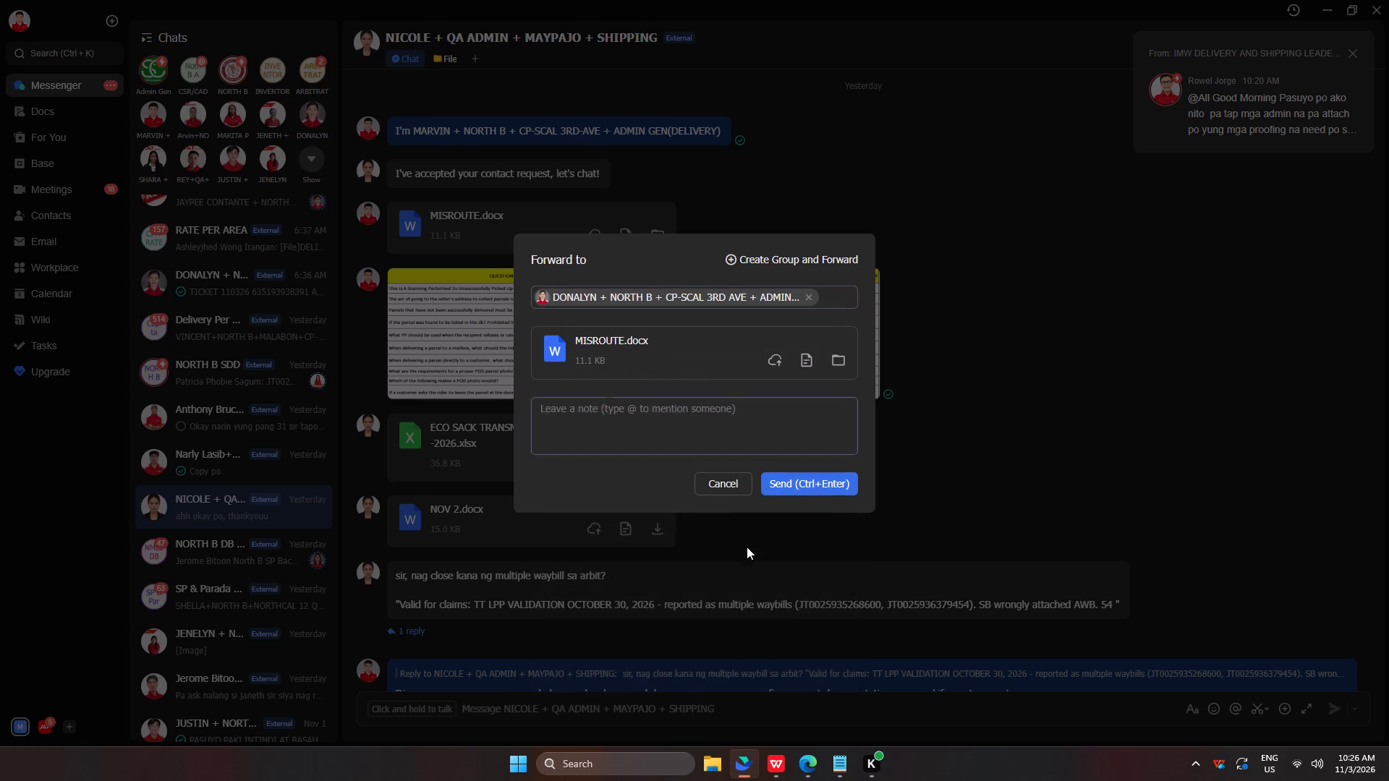
{"action": "left_click", "coordinate": [823, 479]}
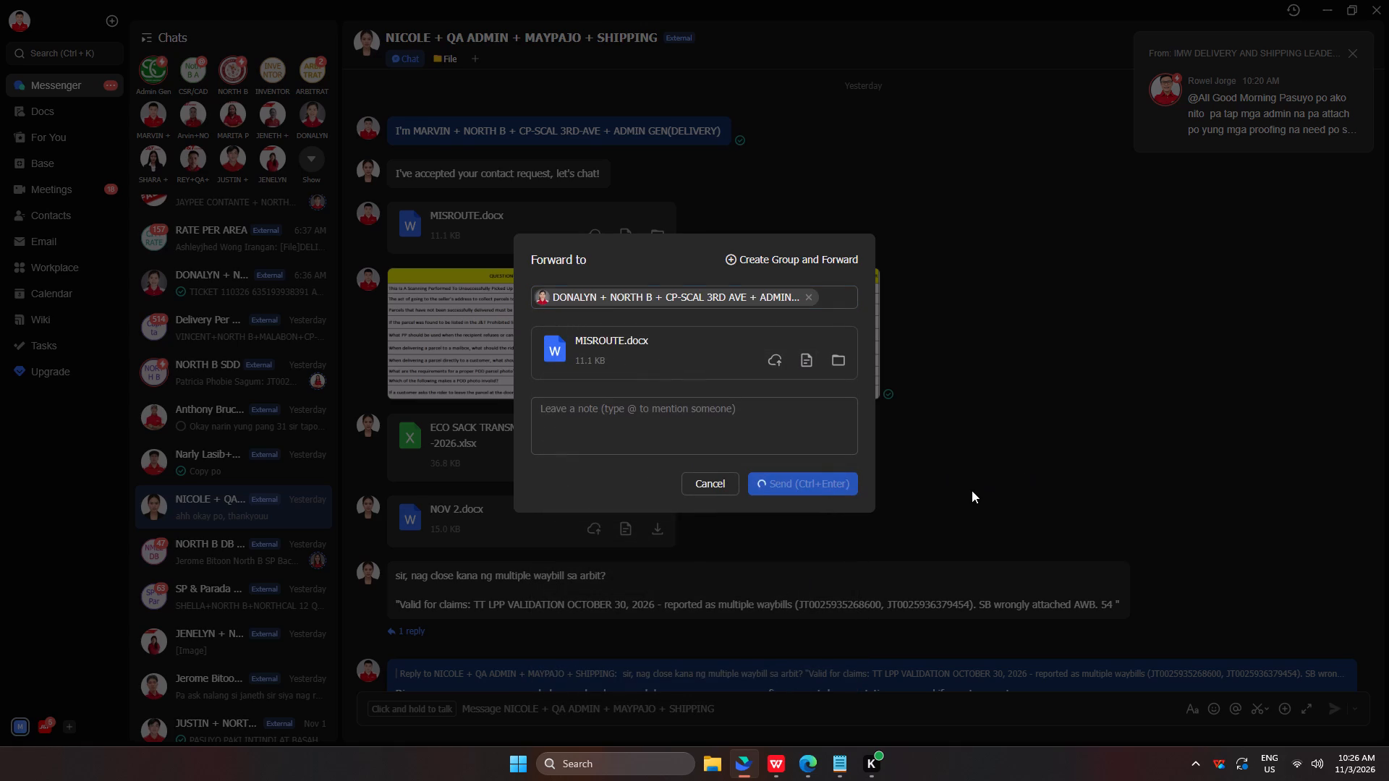
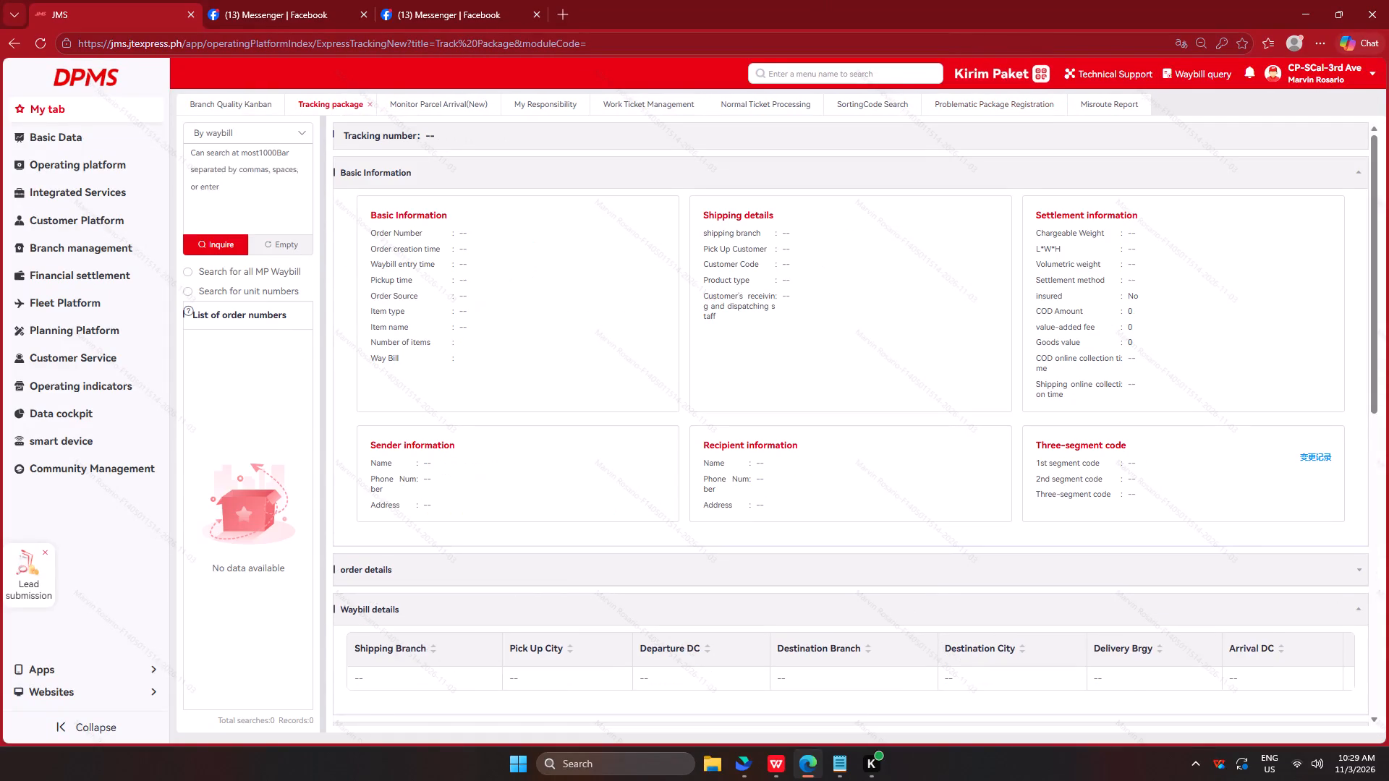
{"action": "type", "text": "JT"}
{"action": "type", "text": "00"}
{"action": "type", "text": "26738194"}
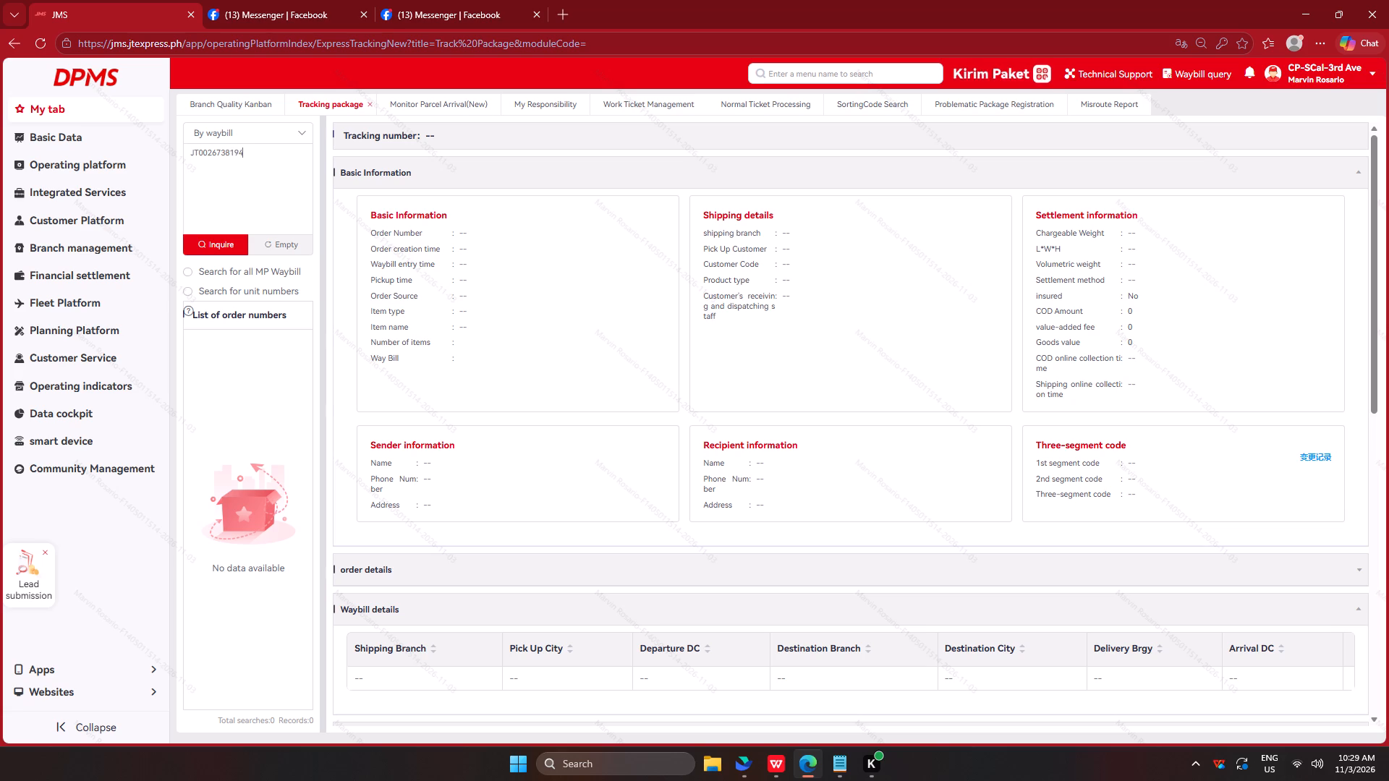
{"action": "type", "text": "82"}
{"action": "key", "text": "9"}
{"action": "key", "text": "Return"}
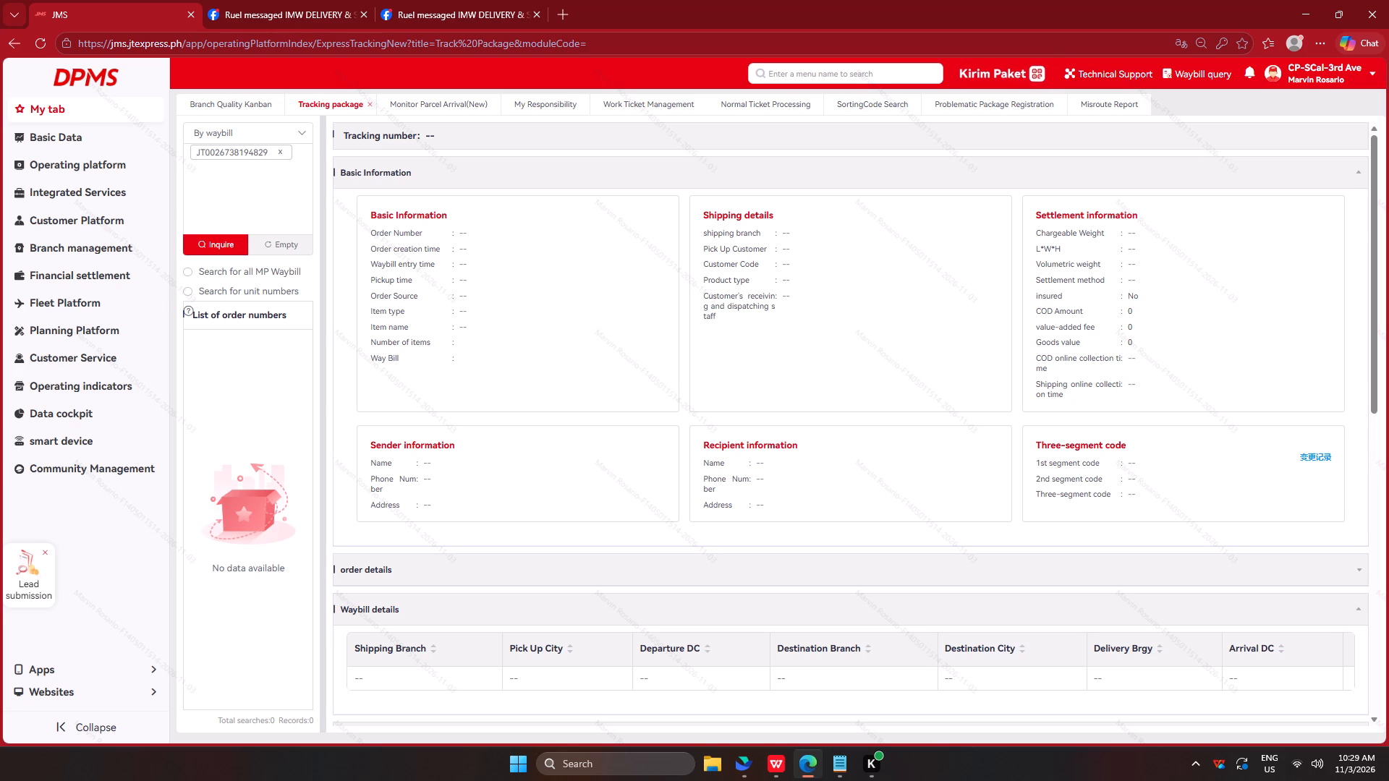
{"action": "left_click", "coordinate": [231, 241]}
{"action": "scroll", "coordinate": [532, 289], "scroll_direction": "down", "scroll_amount": 20}
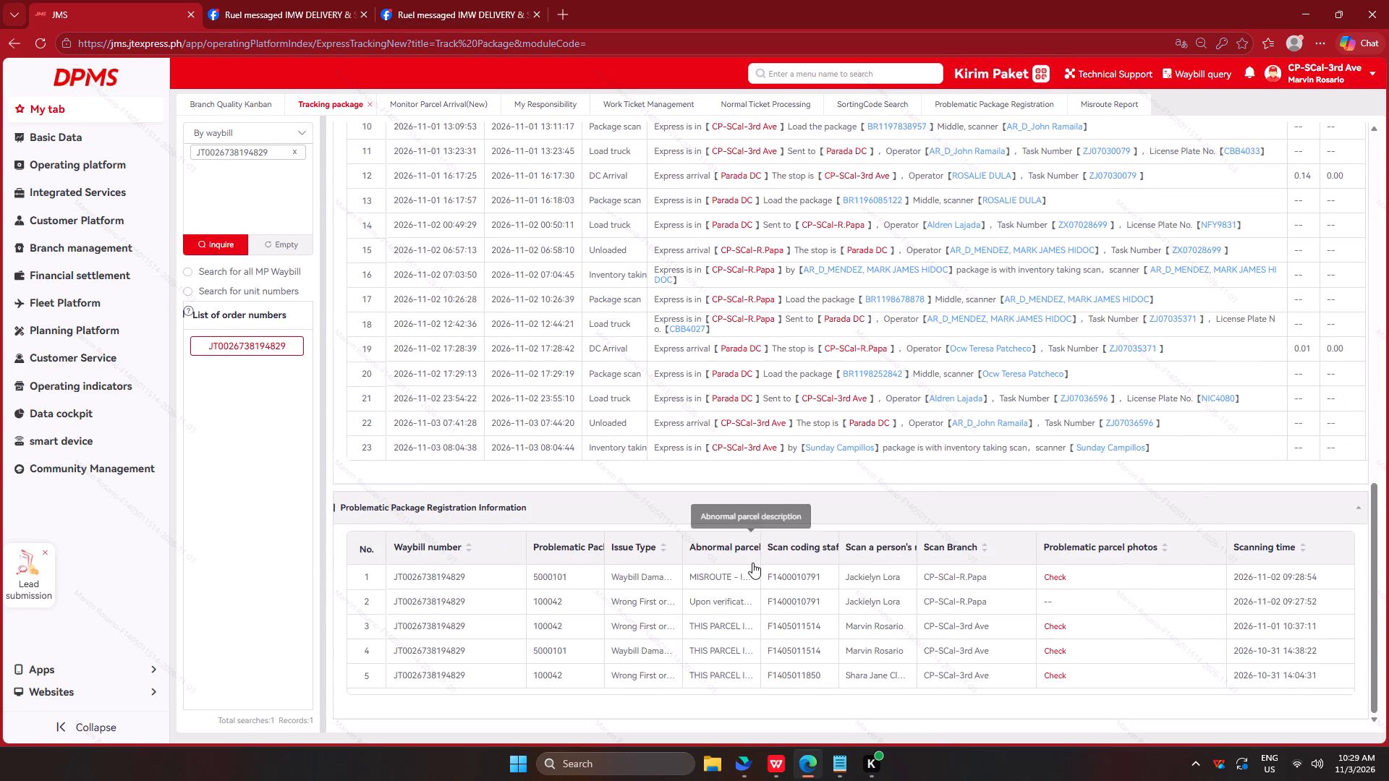
{"action": "scroll", "coordinate": [752, 563], "scroll_direction": "down", "scroll_amount": 1}
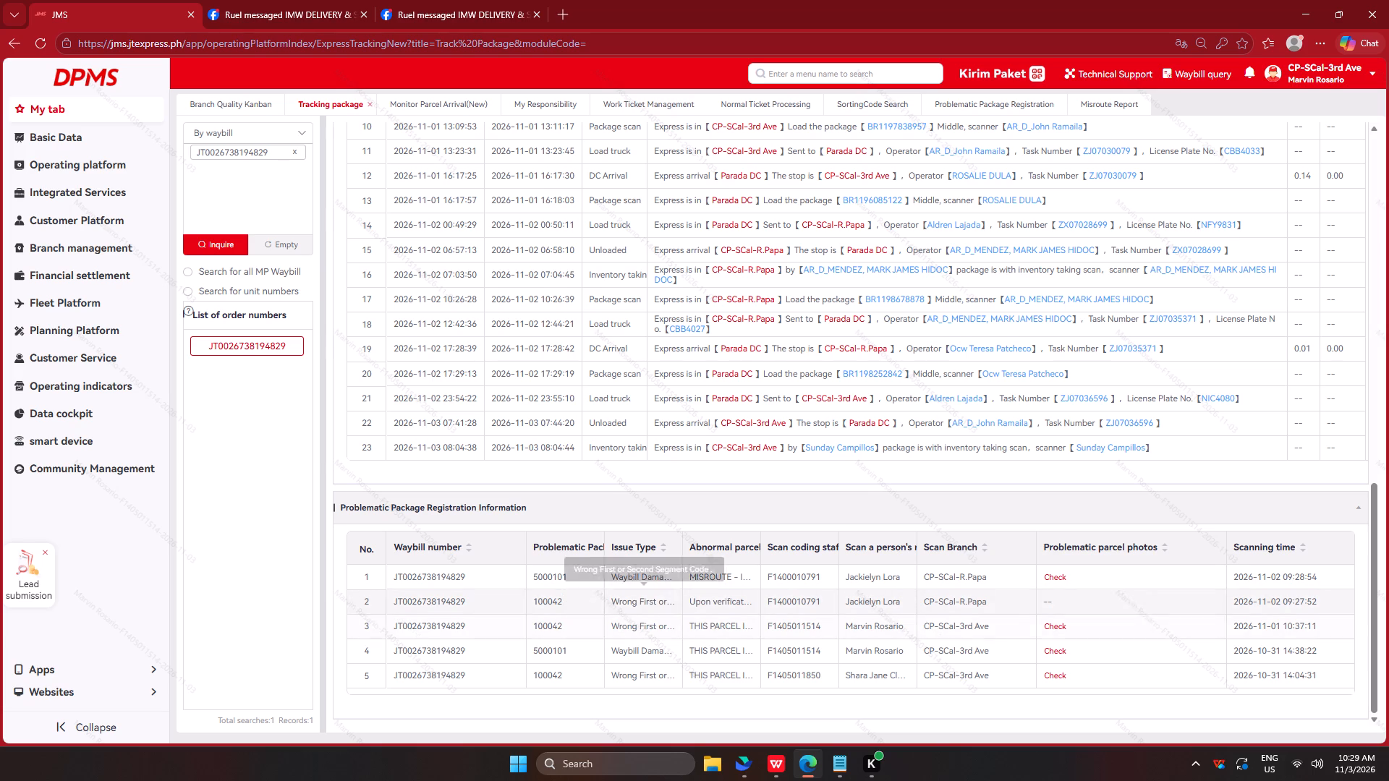
{"action": "left_click", "coordinate": [1059, 577]}
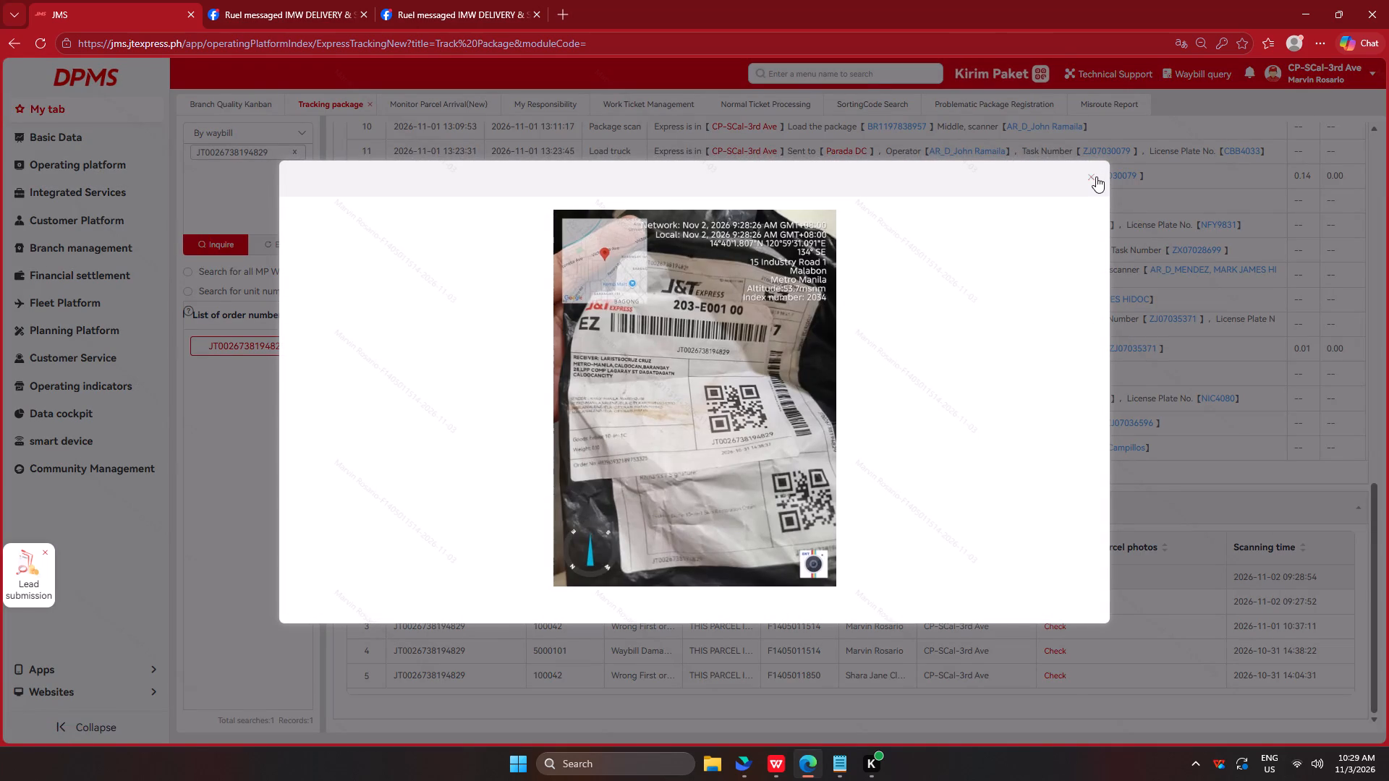
{"action": "left_click", "coordinate": [1096, 176]}
Reveal the recipient's address, name and phone number, and review the parcel's tracking history and abnormal parcel descriptions.
{"action": "scroll", "coordinate": [783, 470], "scroll_direction": "up", "scroll_amount": 6}
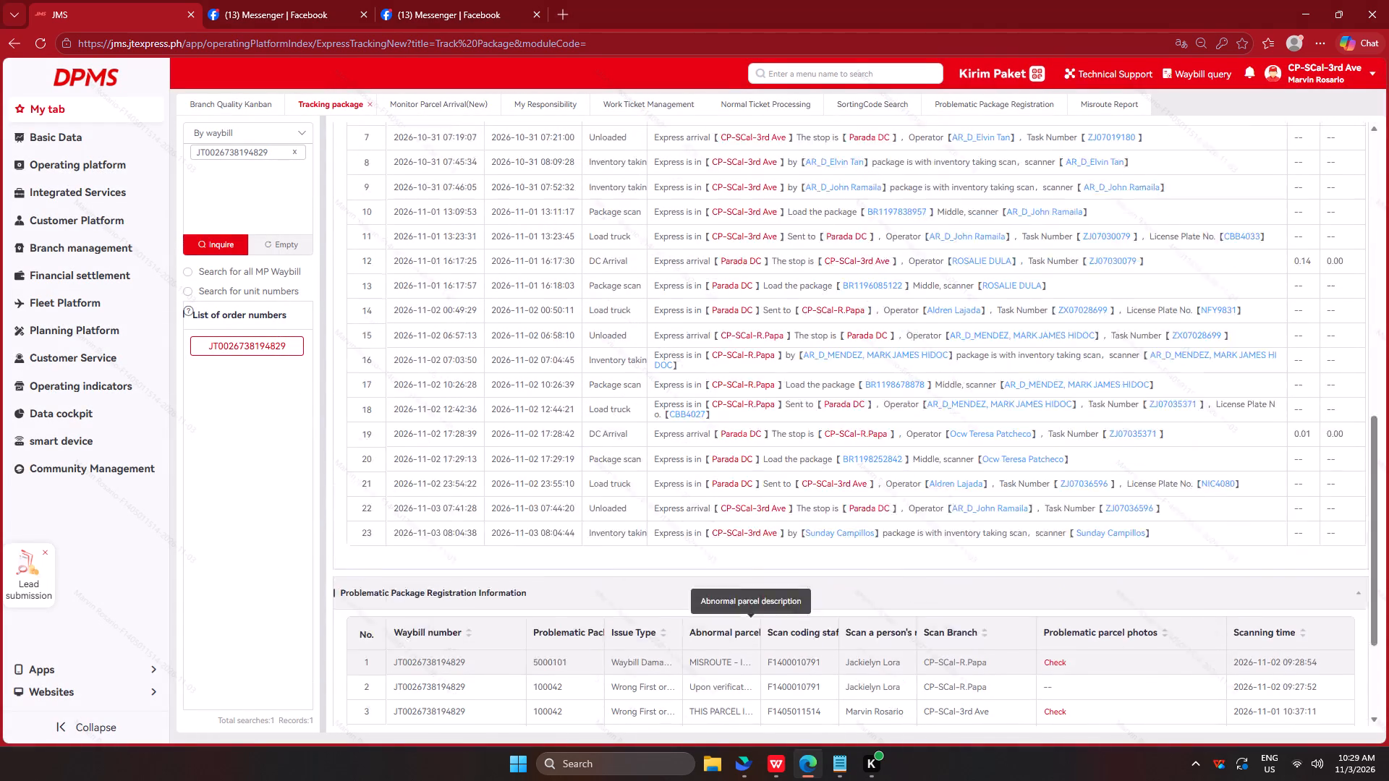
{"action": "scroll", "coordinate": [813, 445], "scroll_direction": "up", "scroll_amount": 5}
{"action": "left_click", "coordinate": [808, 398]}
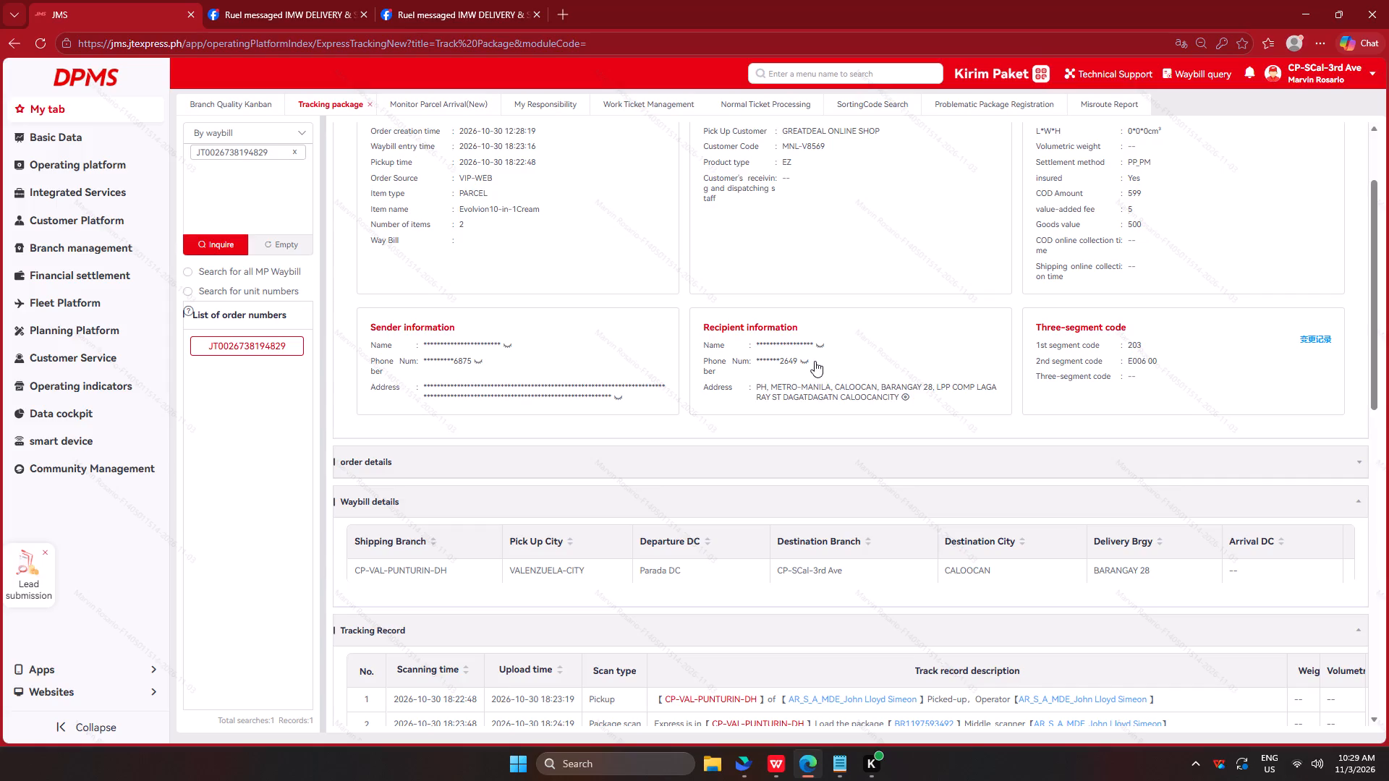
{"action": "left_click", "coordinate": [818, 343]}
{"action": "left_click", "coordinate": [804, 361]}
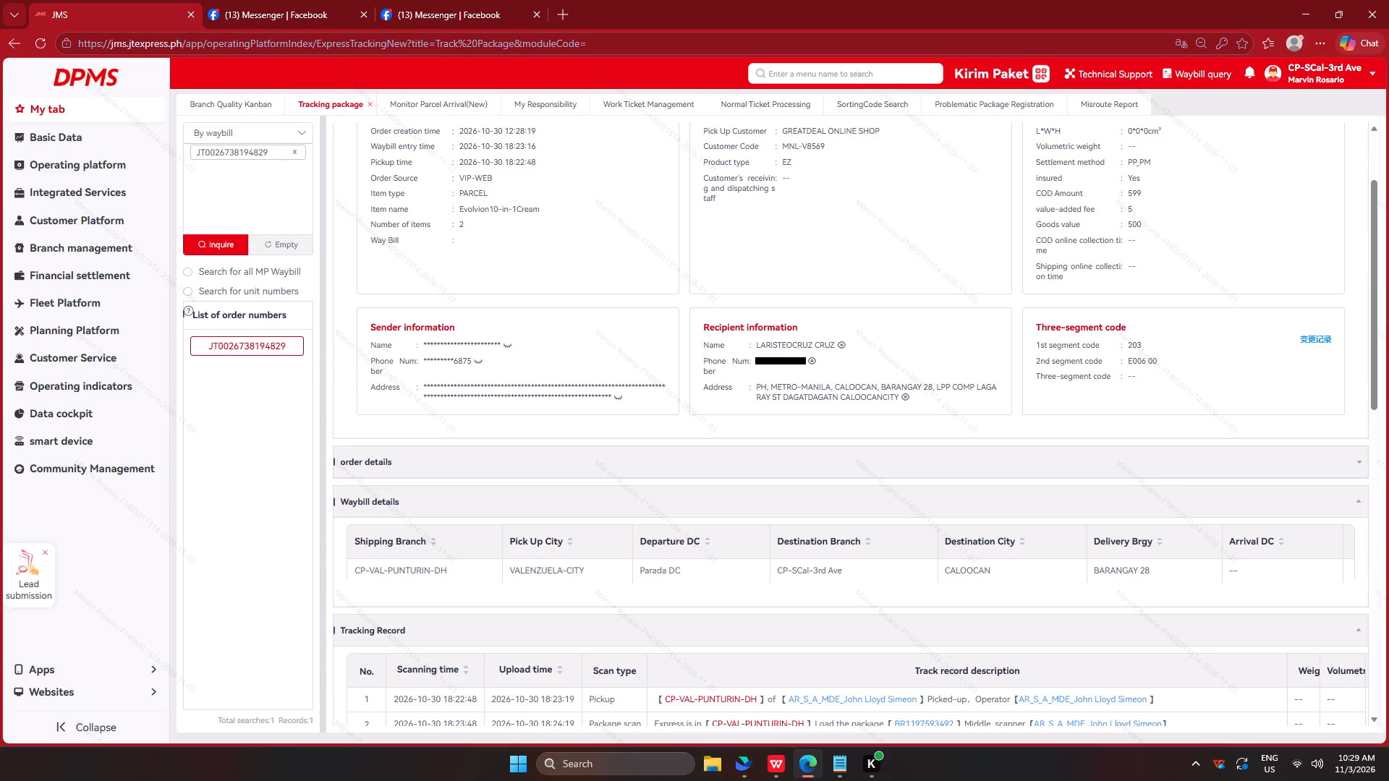
{"action": "scroll", "coordinate": [804, 367], "scroll_direction": "down", "scroll_amount": 6}
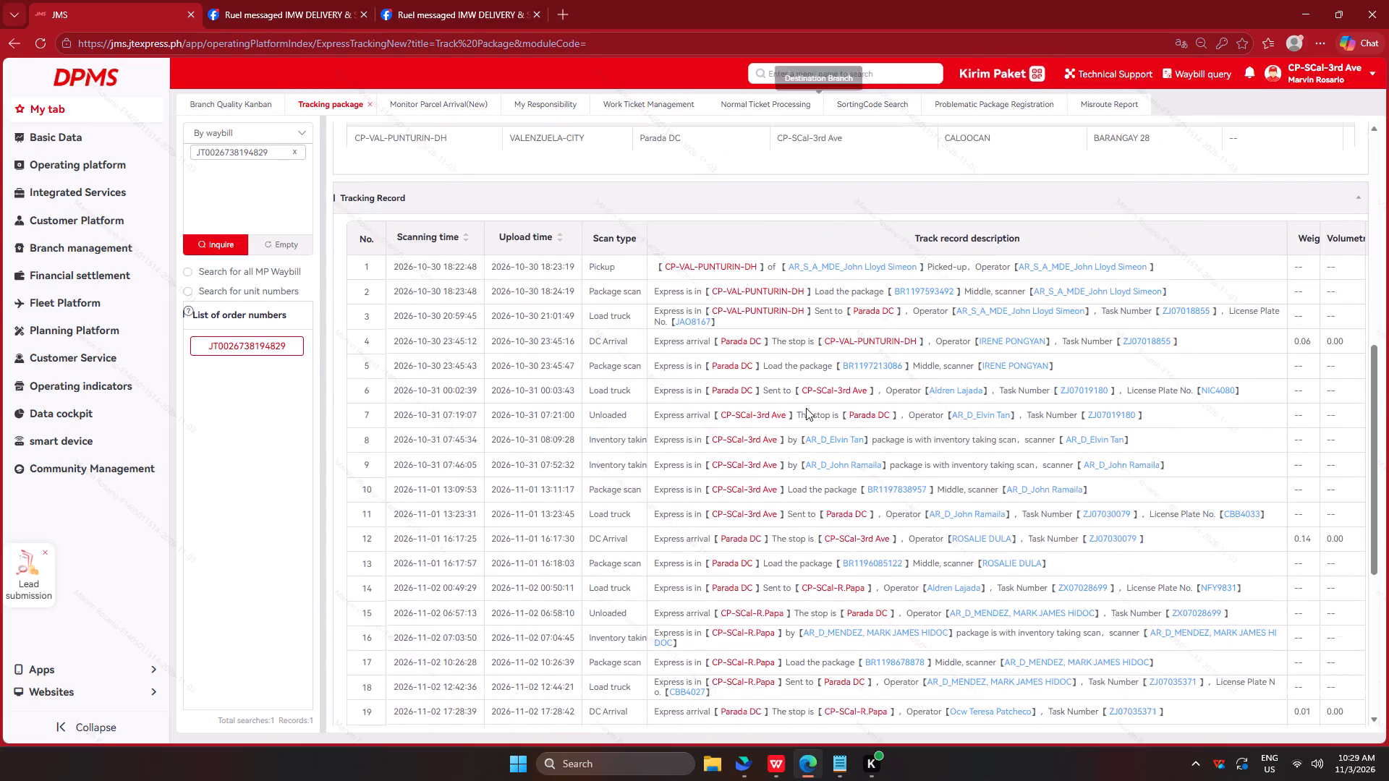
{"action": "scroll", "coordinate": [765, 491], "scroll_direction": "down", "scroll_amount": 9}
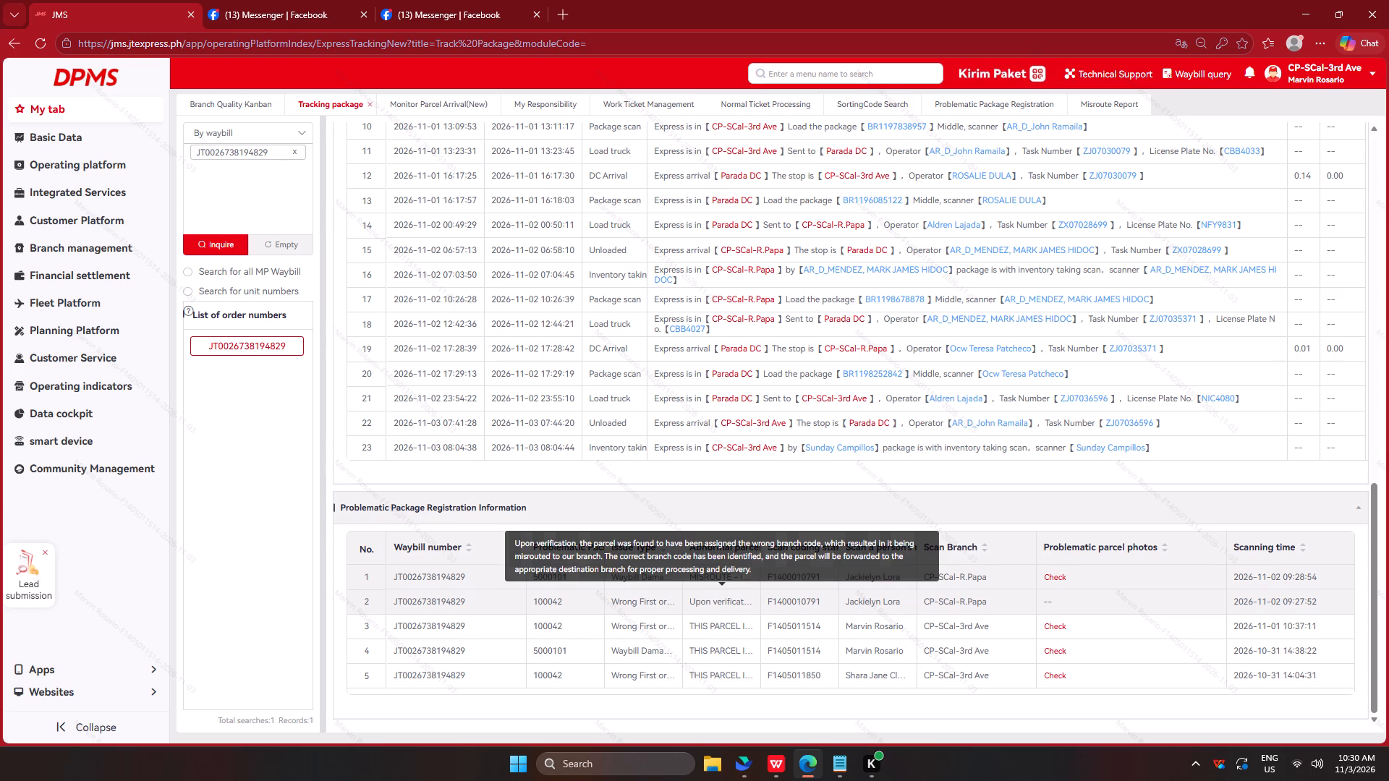
In Problematic Package Registration, rotate the attached label photo upright and copy its waybill number using image-to-text capture.
{"action": "left_click", "coordinate": [988, 100]}
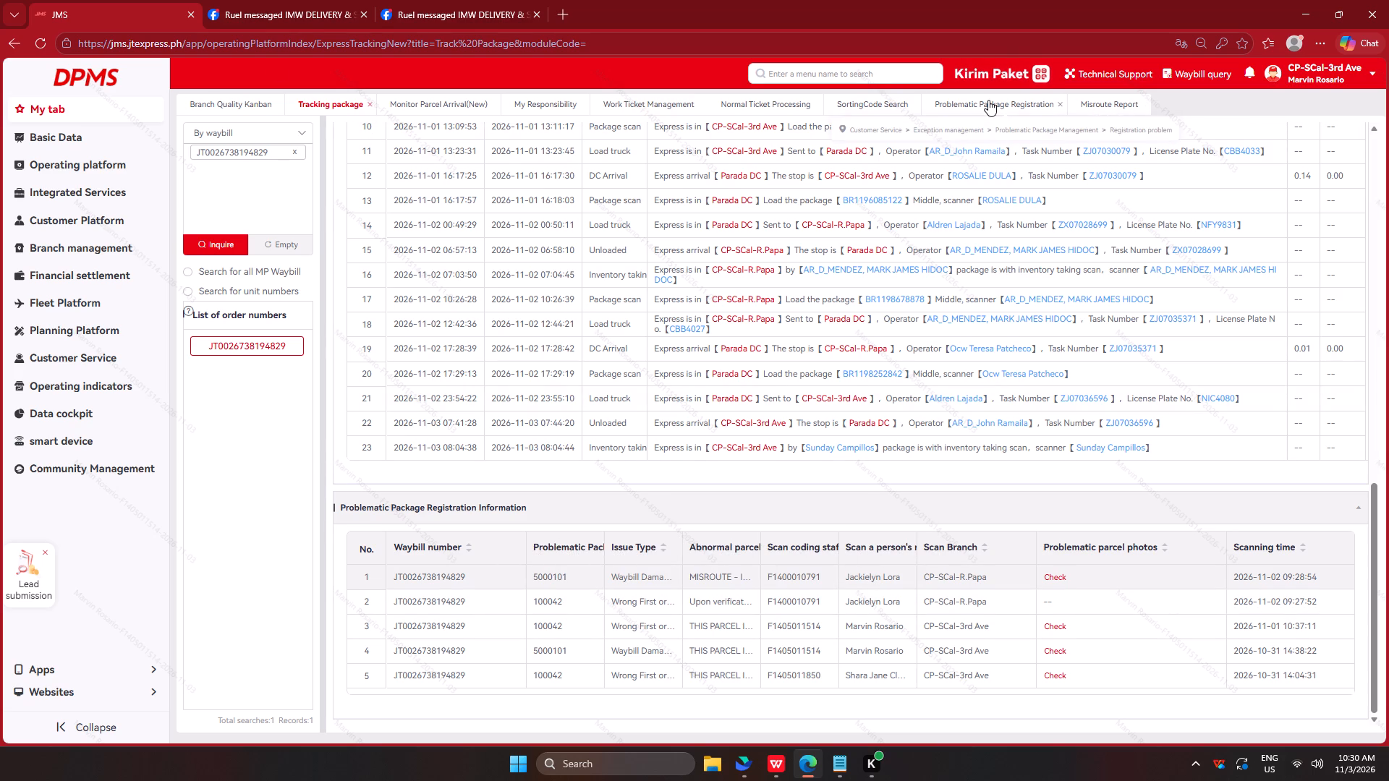
{"action": "left_click", "coordinate": [228, 393]}
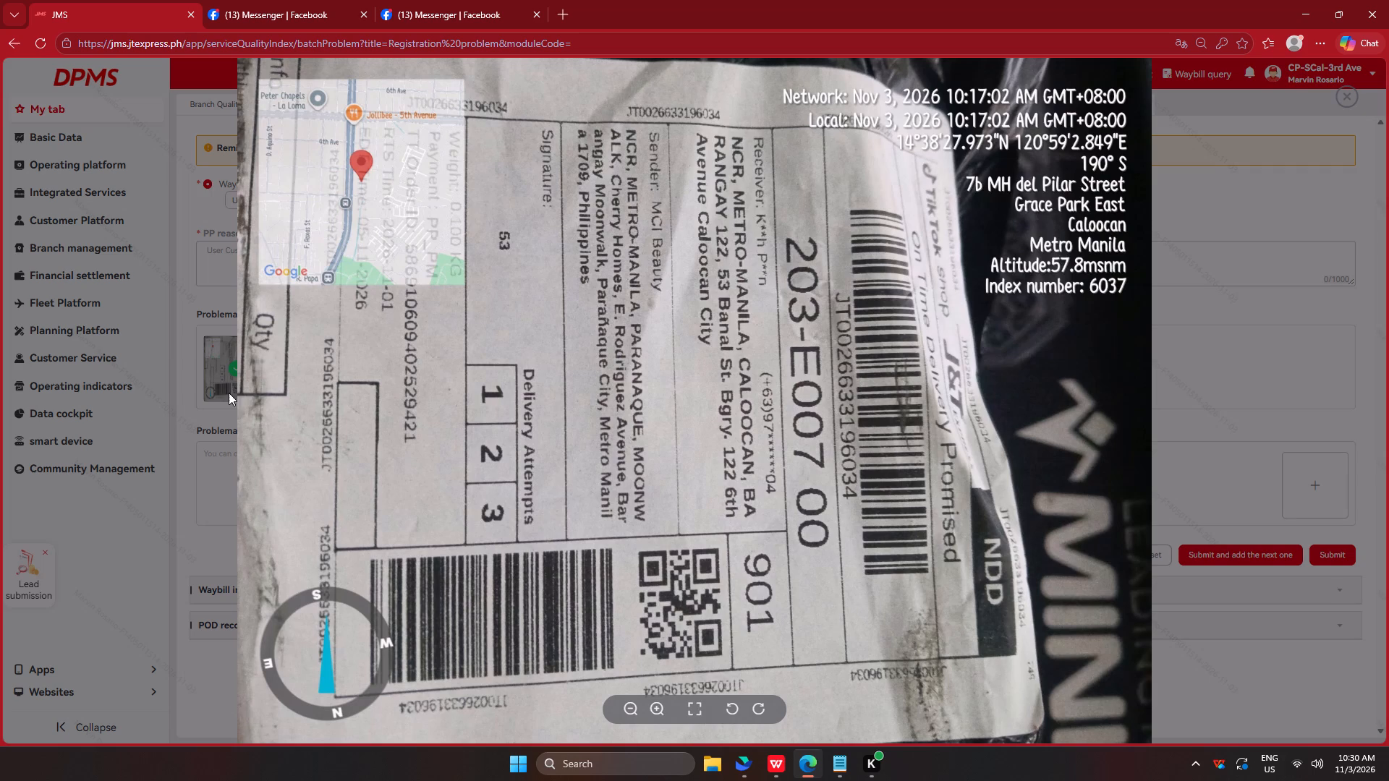
{"action": "left_click", "coordinate": [729, 710]}
{"action": "key", "text": "ctrl+shift+a"}
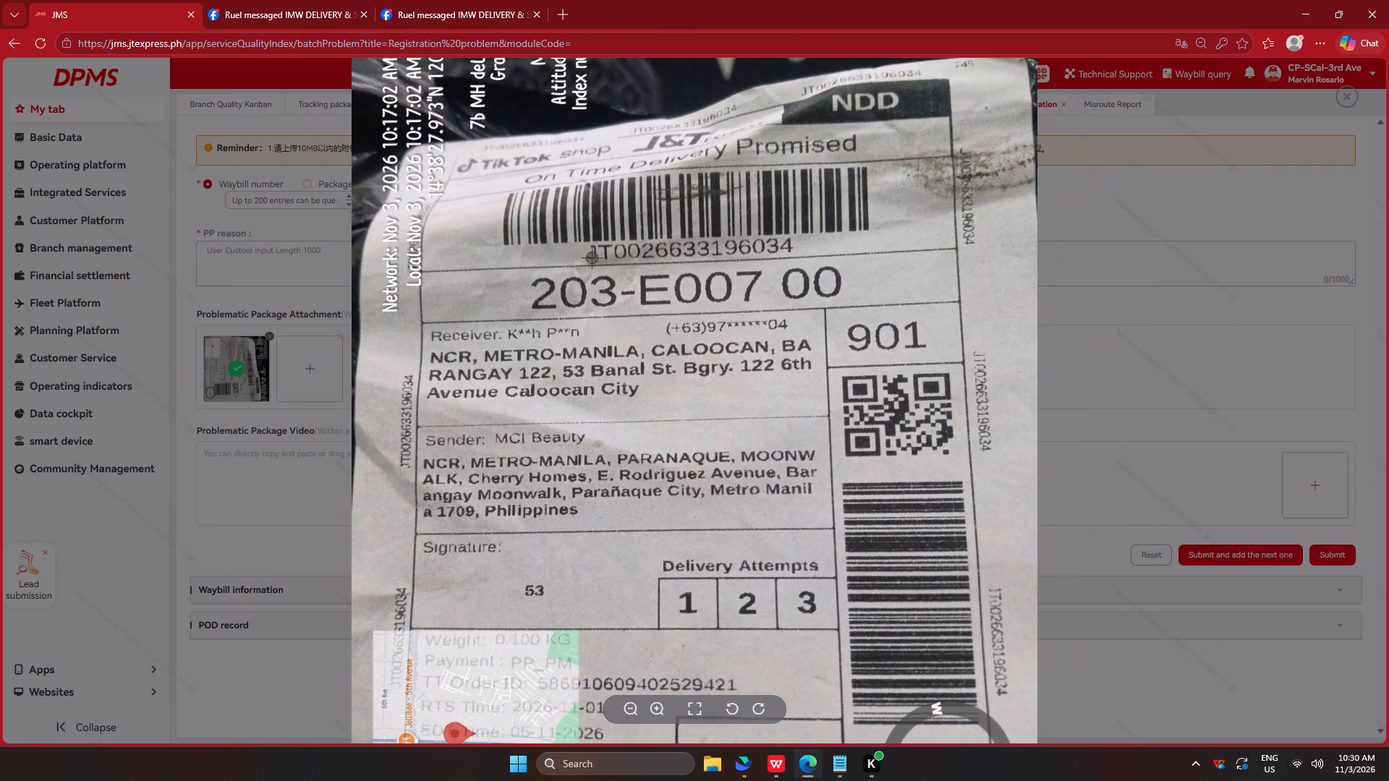
{"action": "left_click_drag", "start_coordinate": [576, 236], "coordinate": [816, 267]}
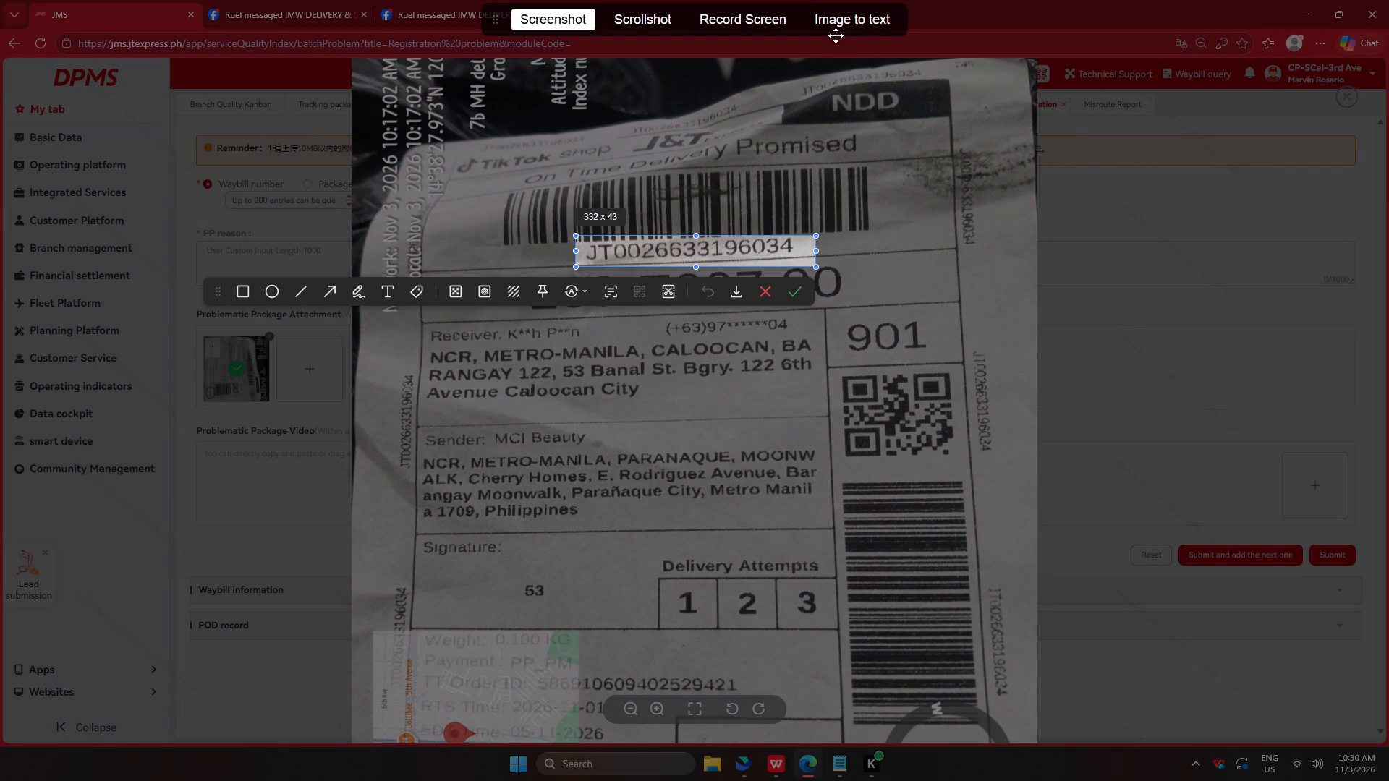
{"action": "left_click", "coordinate": [846, 23]}
{"action": "left_click", "coordinate": [789, 200]}
{"action": "left_click", "coordinate": [1161, 301]}
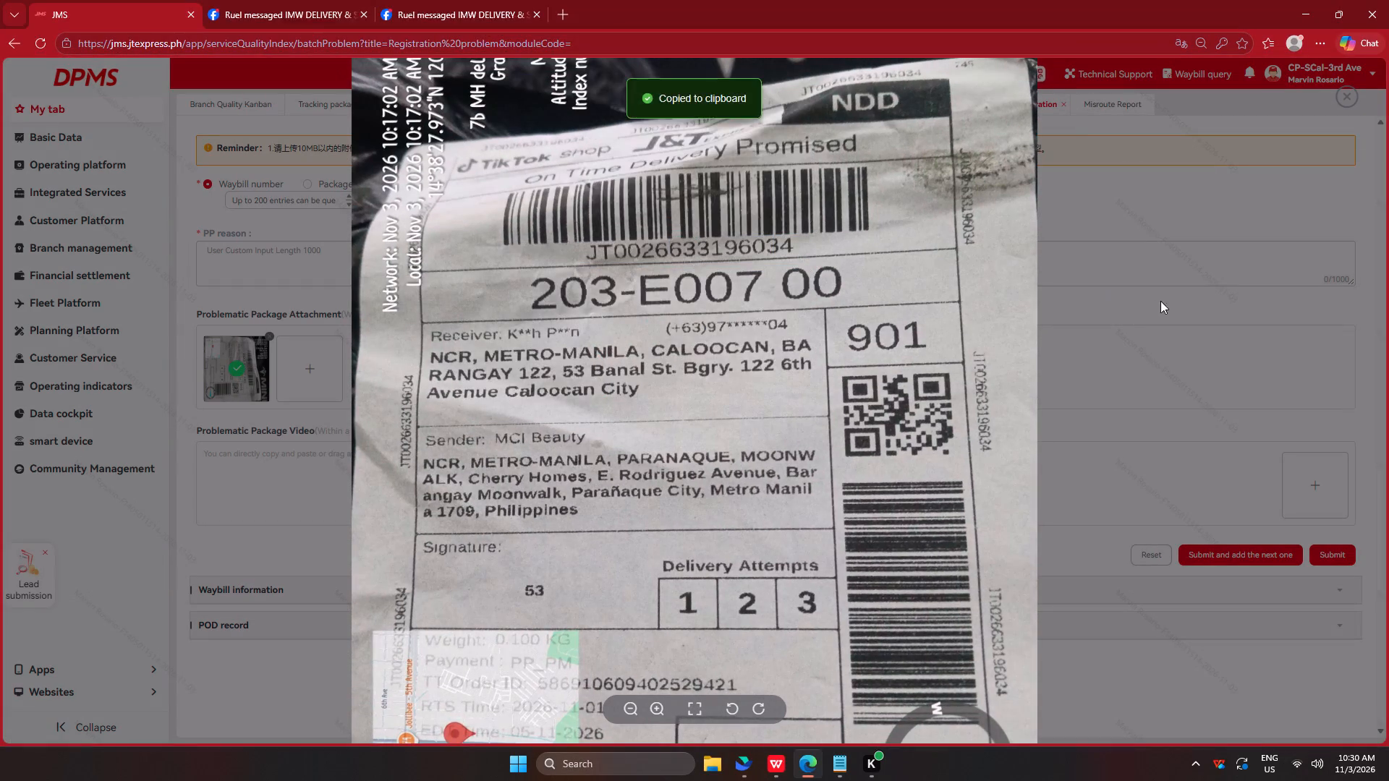
{"action": "left_click", "coordinate": [292, 202]}
{"action": "key", "text": "ctrl+v"}
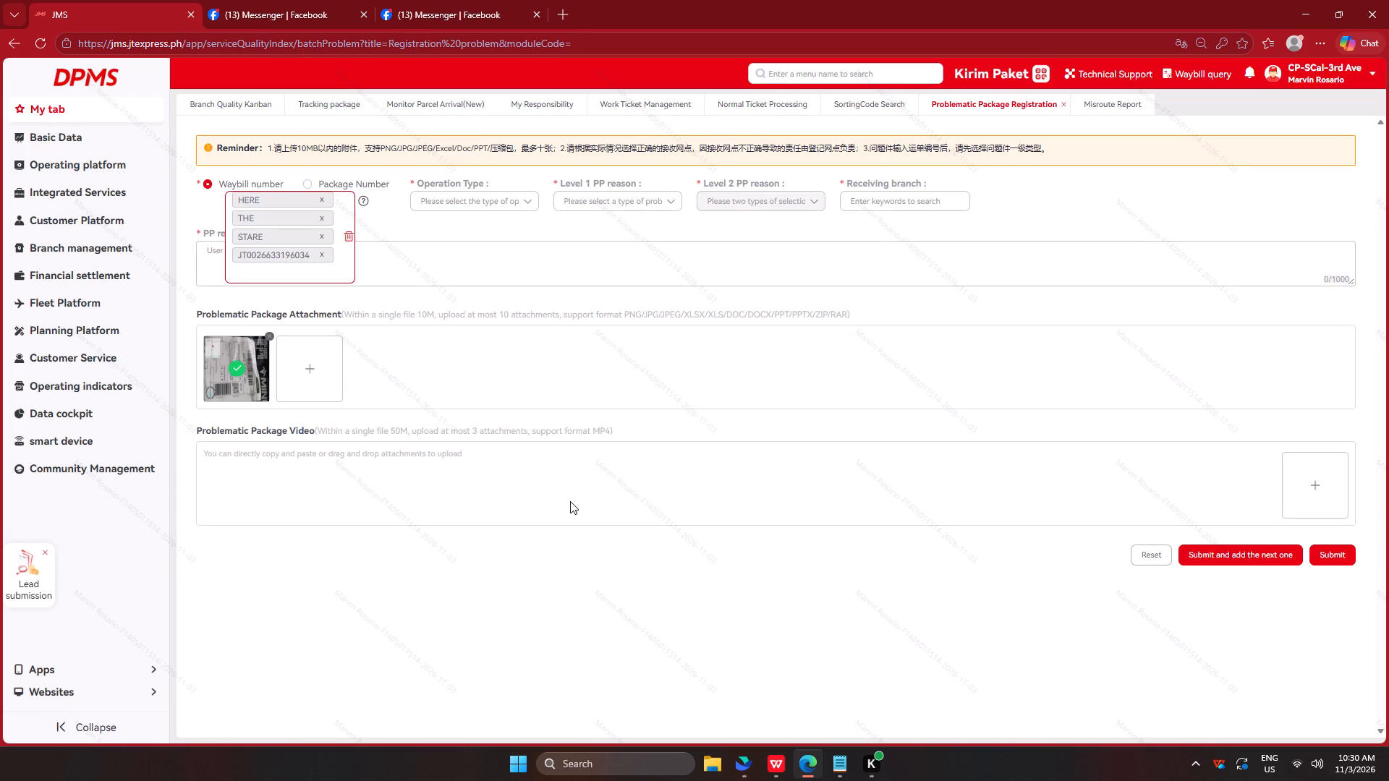
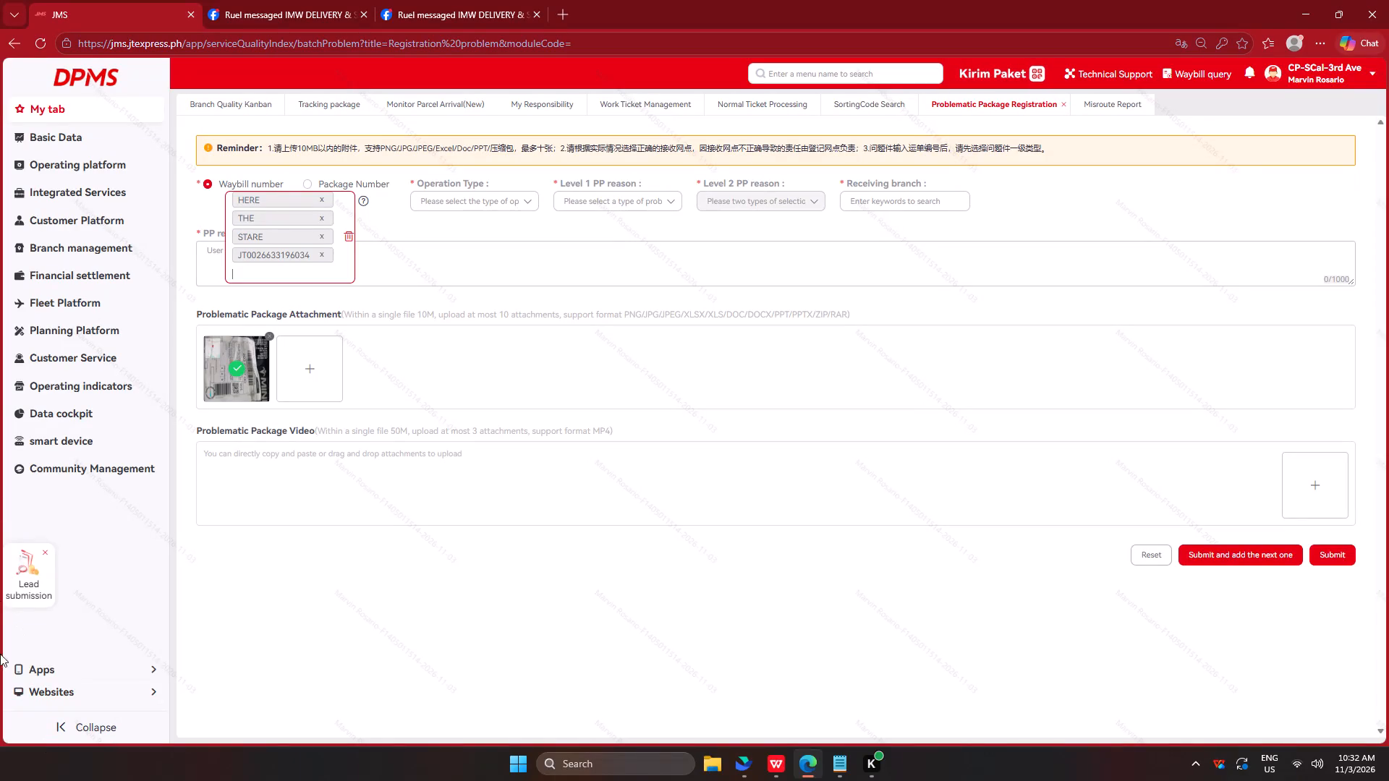
{"action": "left_click", "coordinate": [326, 202]}
{"action": "triple_click", "coordinate": [321, 202]}
Set the operation type of the problematic package registration to Delivery.
{"action": "left_click", "coordinate": [492, 199]}
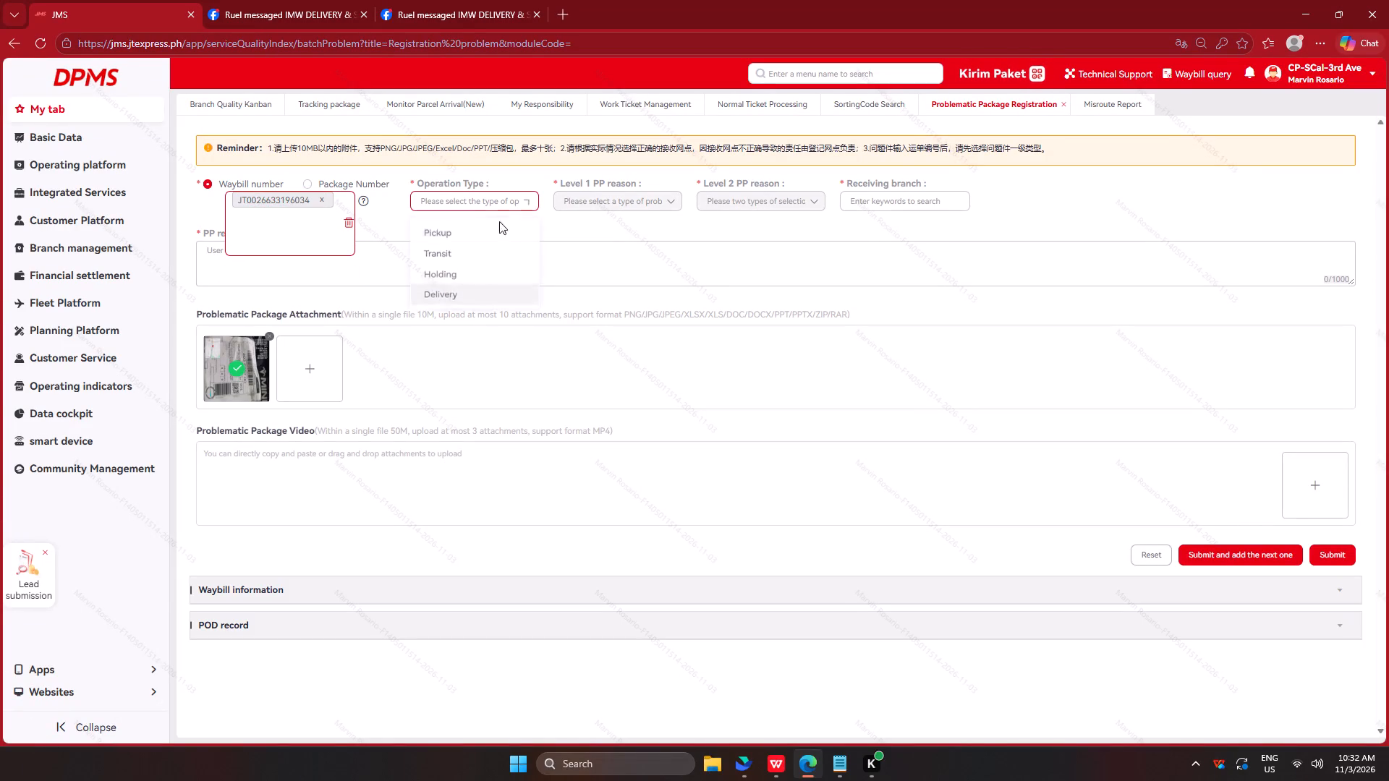
{"action": "left_click", "coordinate": [483, 308]}
Search the Level 1 PP reason options for "wr".
{"action": "left_click", "coordinate": [624, 195]}
{"action": "key", "text": "w"}
{"action": "key", "text": "r"}
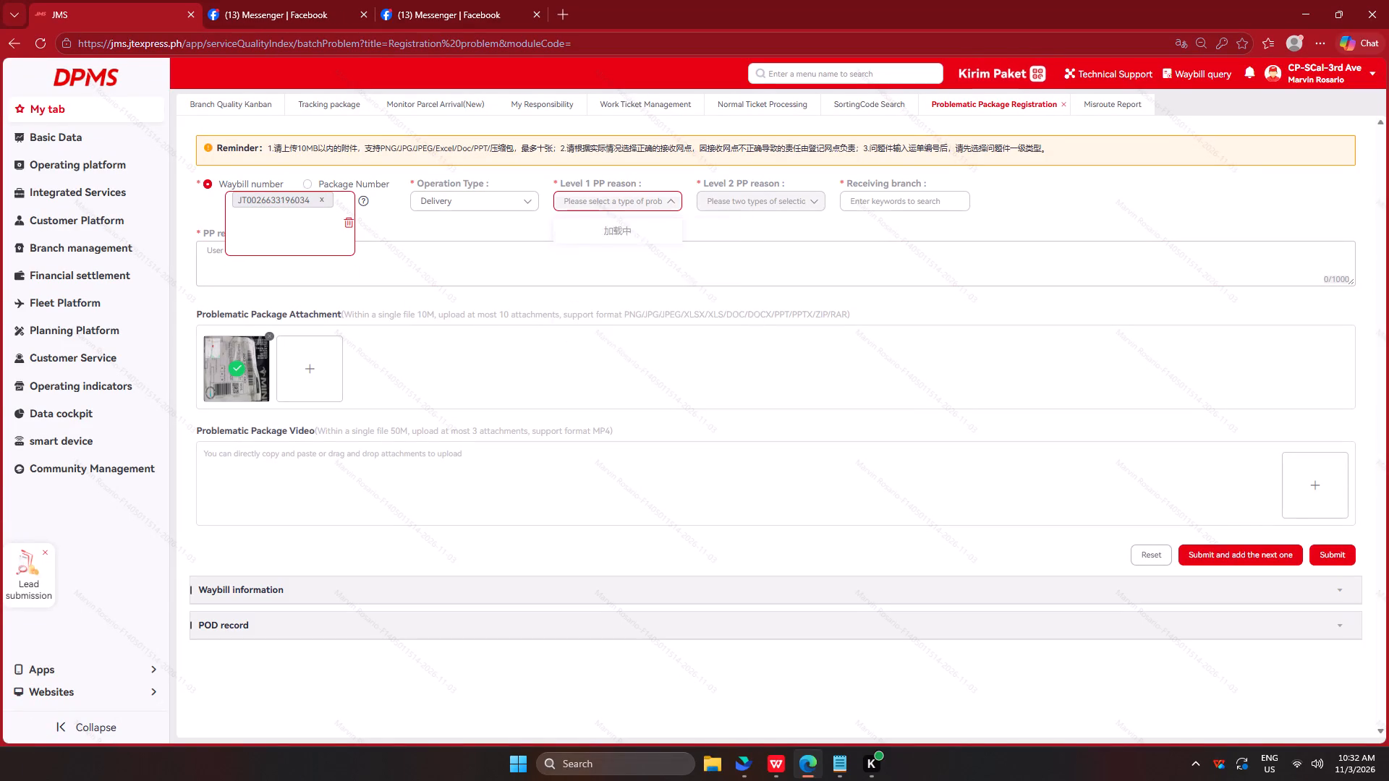
Set the Level 1 PP reason to "Wrongly sorted" and the Level 2 PP reason to the option starting "Distribute Warehouse Mis".
{"action": "left_click", "coordinate": [769, 219]}
{"action": "left_click", "coordinate": [820, 223]}
{"action": "left_click", "coordinate": [614, 212]}
{"action": "left_click", "coordinate": [623, 199]}
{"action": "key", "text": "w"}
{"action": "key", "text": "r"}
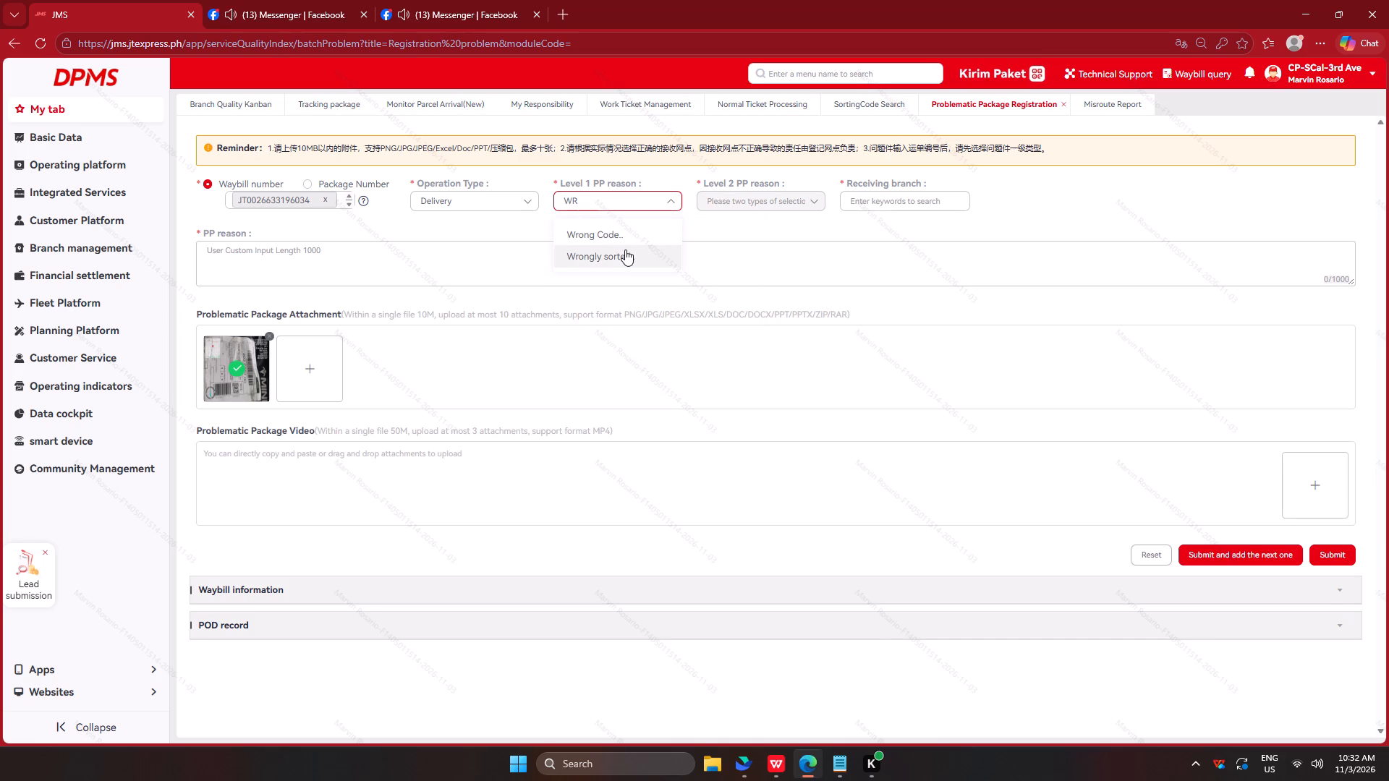
{"action": "left_click", "coordinate": [625, 249]}
{"action": "left_click", "coordinate": [705, 211]}
{"action": "left_click", "coordinate": [754, 259]}
Enter "THIS PARCEL IS FOR 3RD AVE 2" as the PP reason, followed by a line break.
{"action": "left_click", "coordinate": [470, 263]}
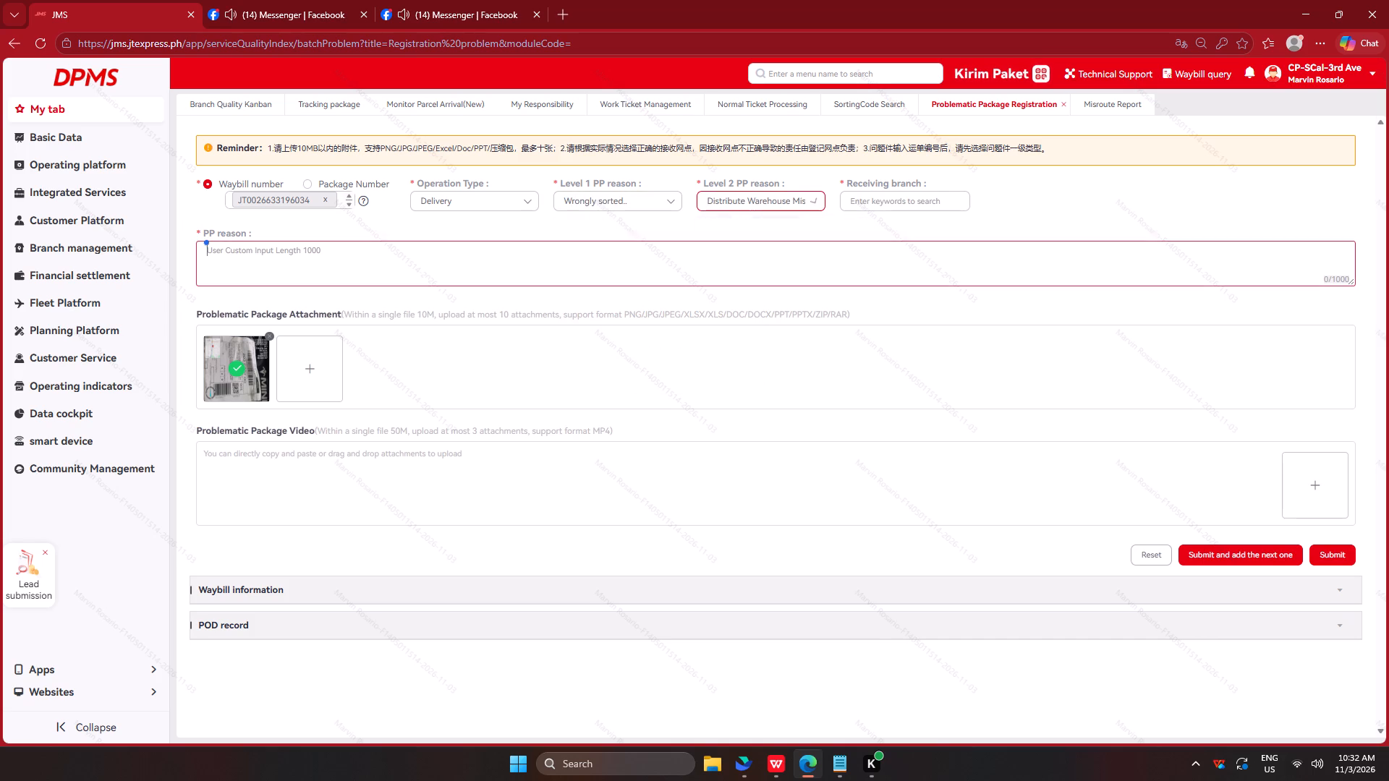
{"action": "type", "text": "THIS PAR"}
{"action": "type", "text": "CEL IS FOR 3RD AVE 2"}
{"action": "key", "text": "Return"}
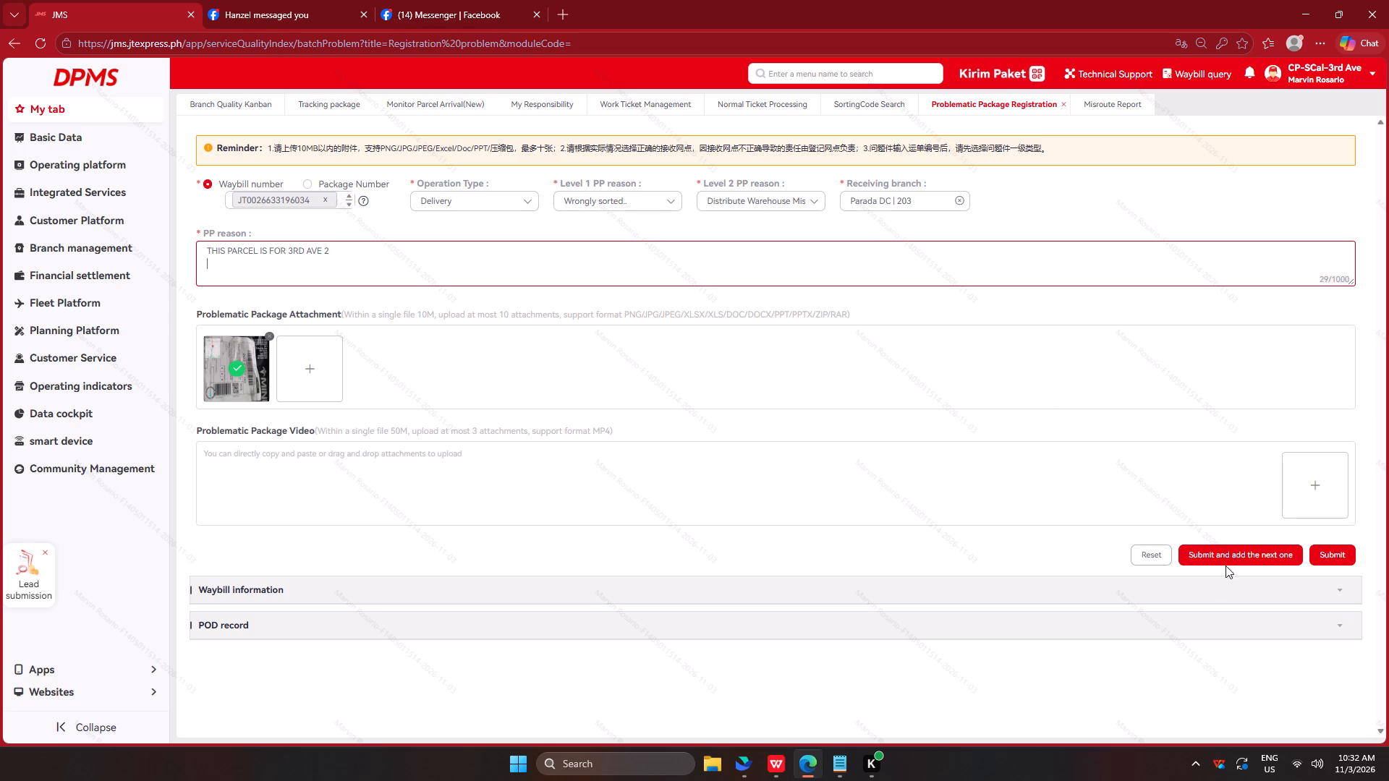
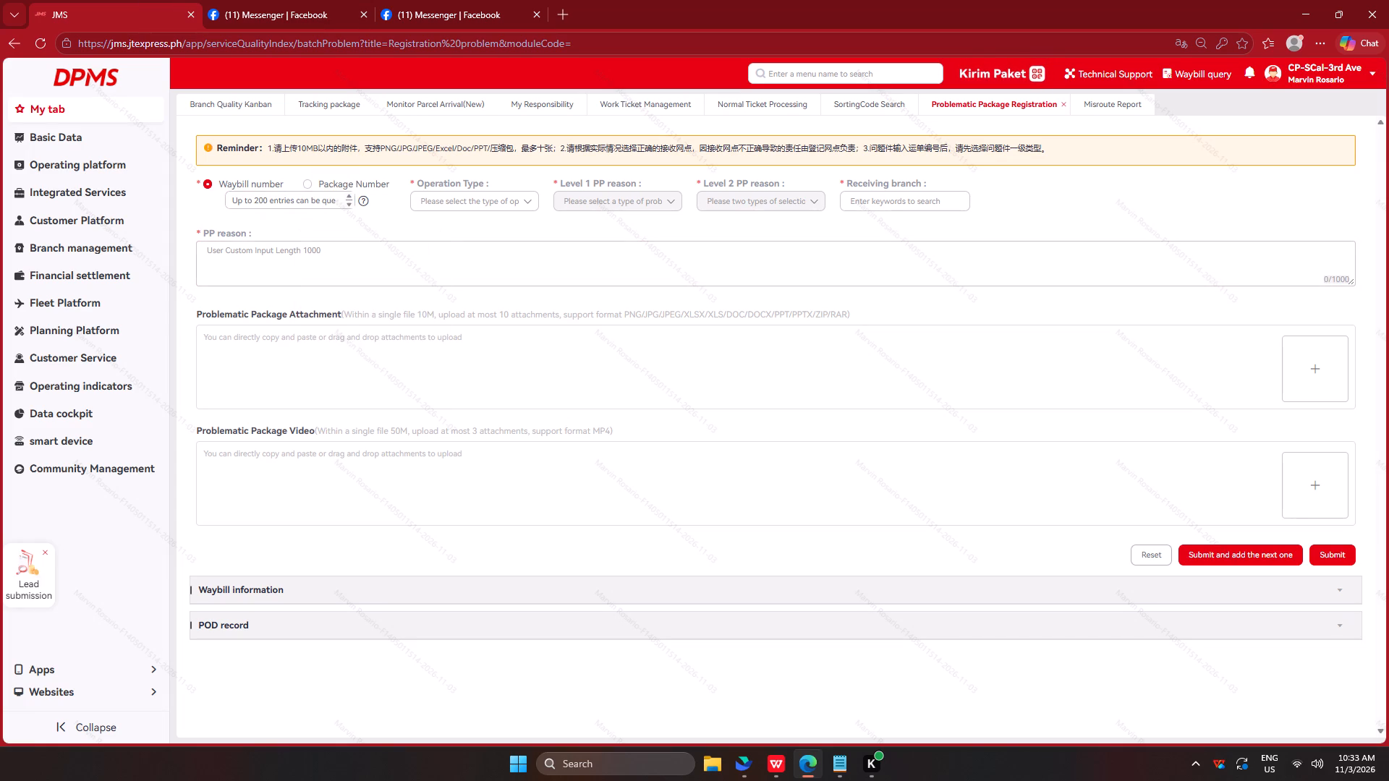
Paste the copied parcel label photo into the Problematic Package Attachment area.
{"action": "key", "text": "ctrl+v"}
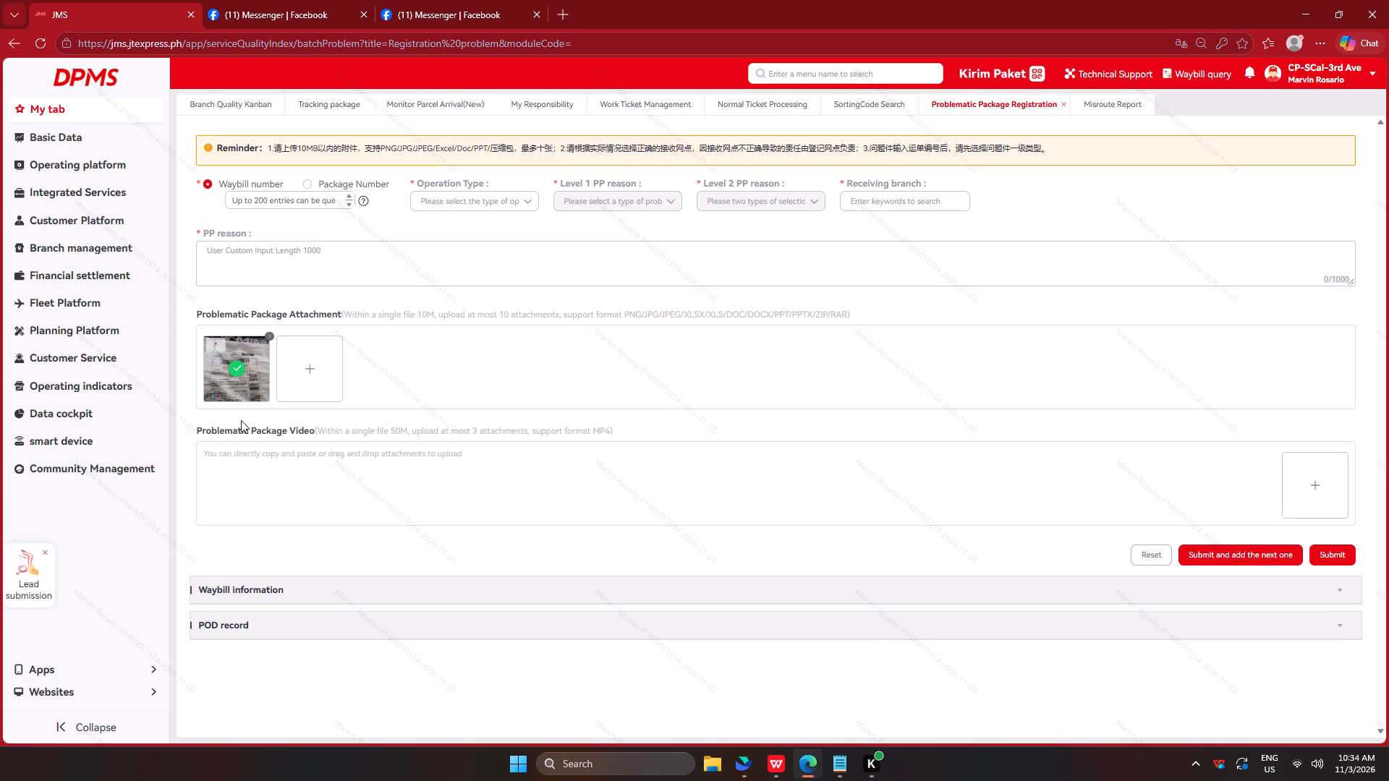
Open the attached label photo and capture the waybill number beneath the main barcode using image-to-text.
{"action": "left_click", "coordinate": [238, 391]}
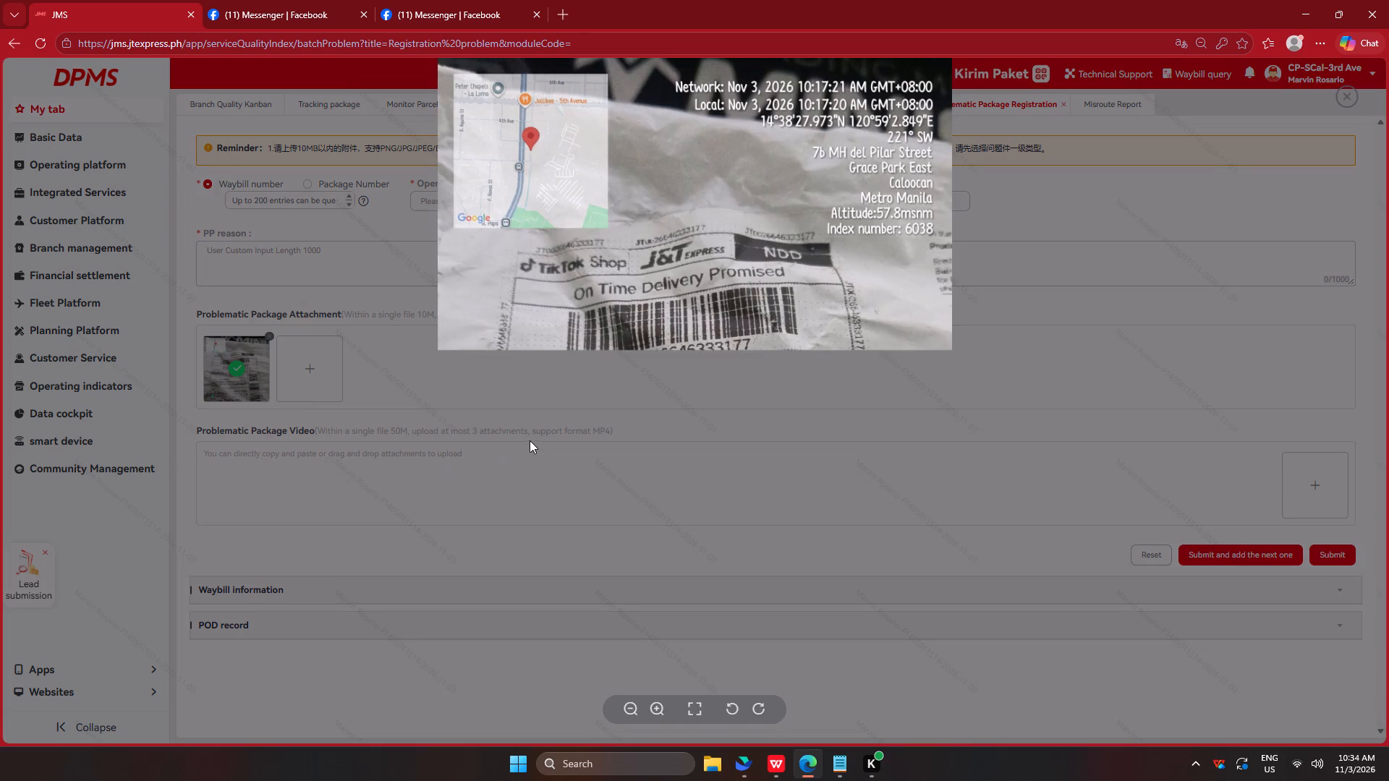
{"action": "key", "text": "ctrl+shift+a"}
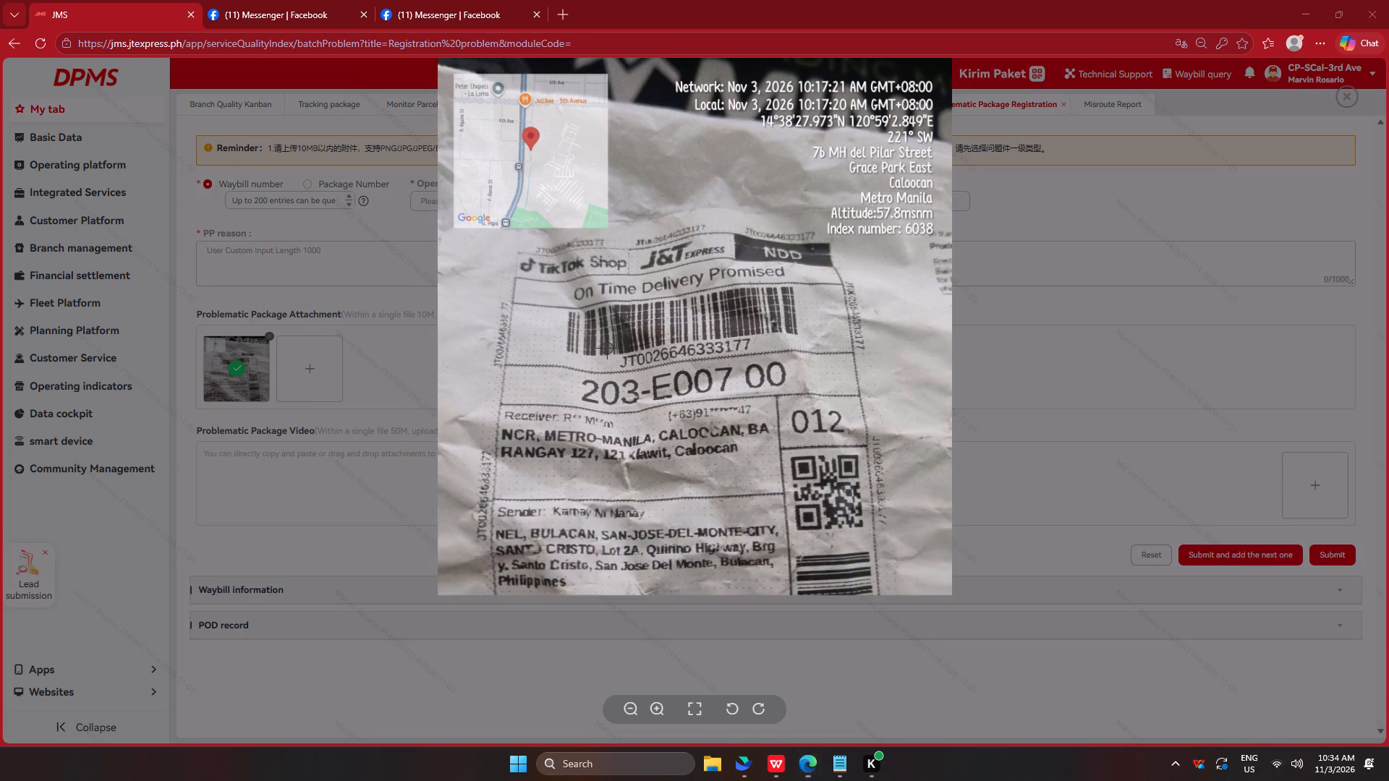
{"action": "left_click_drag", "start_coordinate": [607, 347], "coordinate": [776, 380]}
{"action": "left_click_drag", "start_coordinate": [732, 367], "coordinate": [734, 359]}
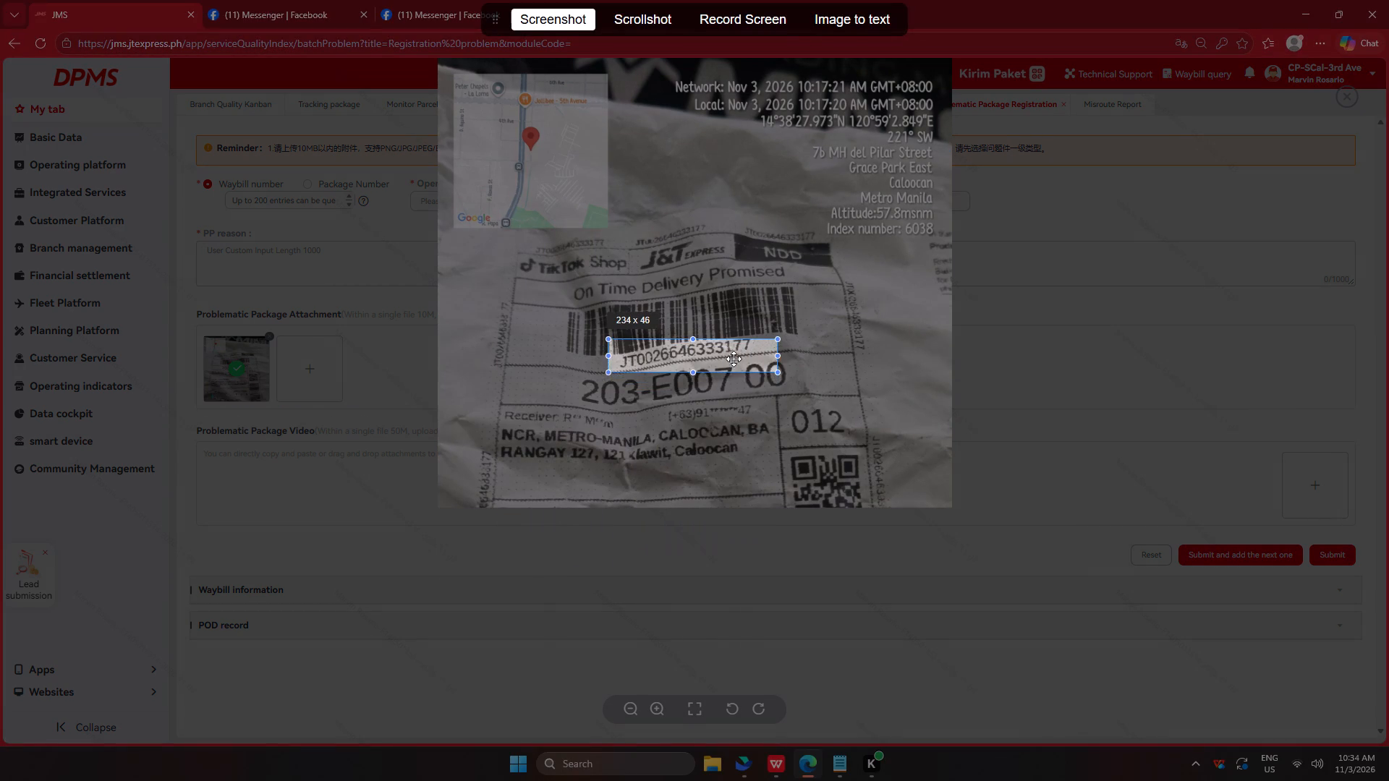
{"action": "left_click_drag", "start_coordinate": [734, 359], "coordinate": [725, 356]}
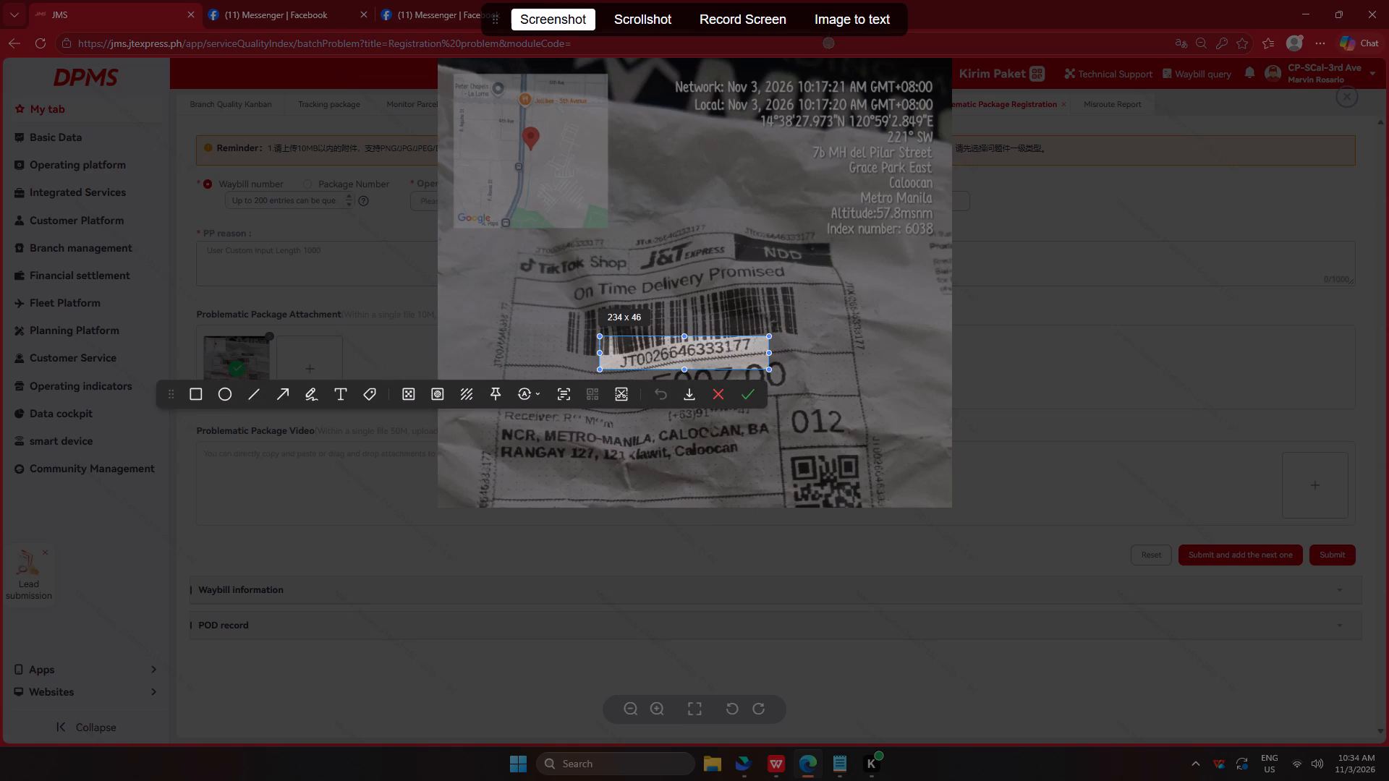
{"action": "left_click", "coordinate": [848, 15]}
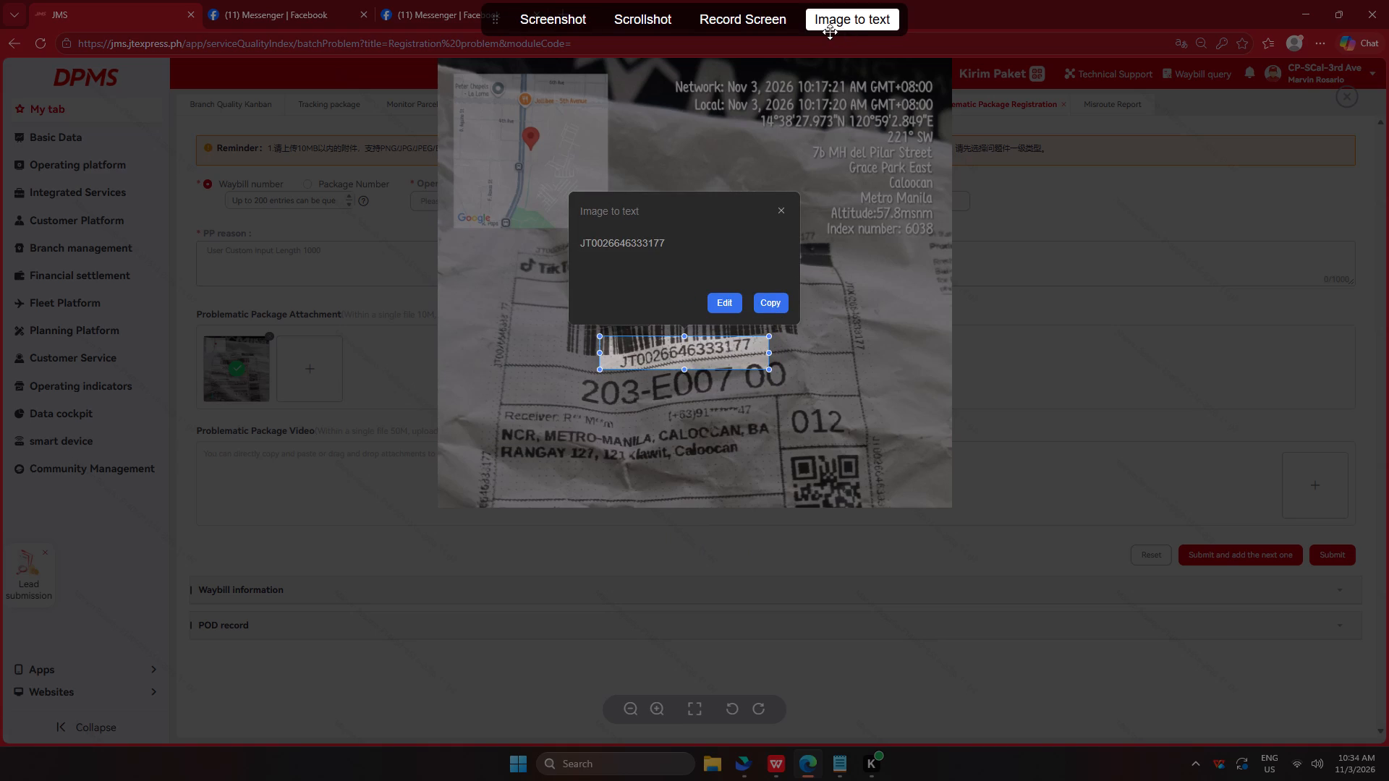
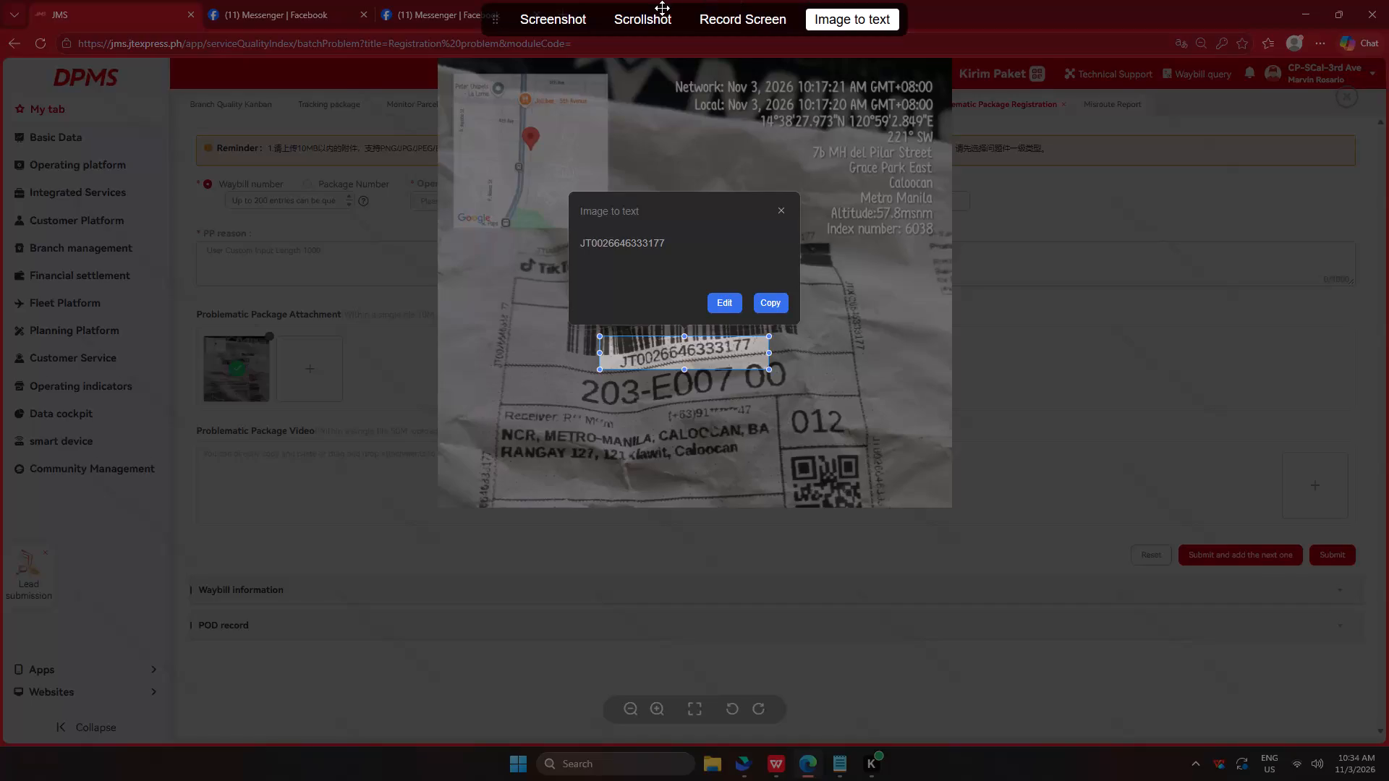
{"action": "left_click", "coordinate": [773, 302]}
{"action": "left_click", "coordinate": [1131, 322]}
{"action": "left_click", "coordinate": [276, 187]}
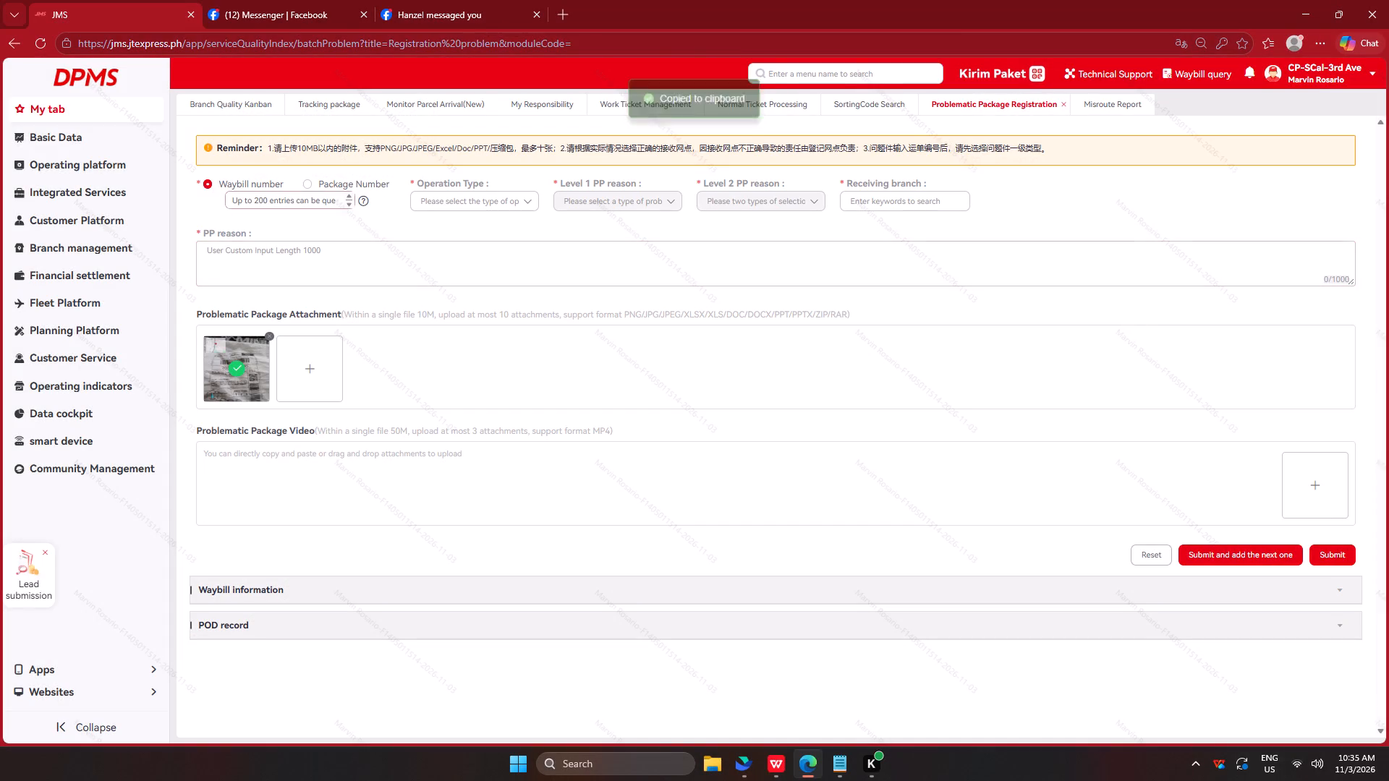
{"action": "left_click", "coordinate": [287, 203]}
{"action": "key", "text": "ctrl+v"}
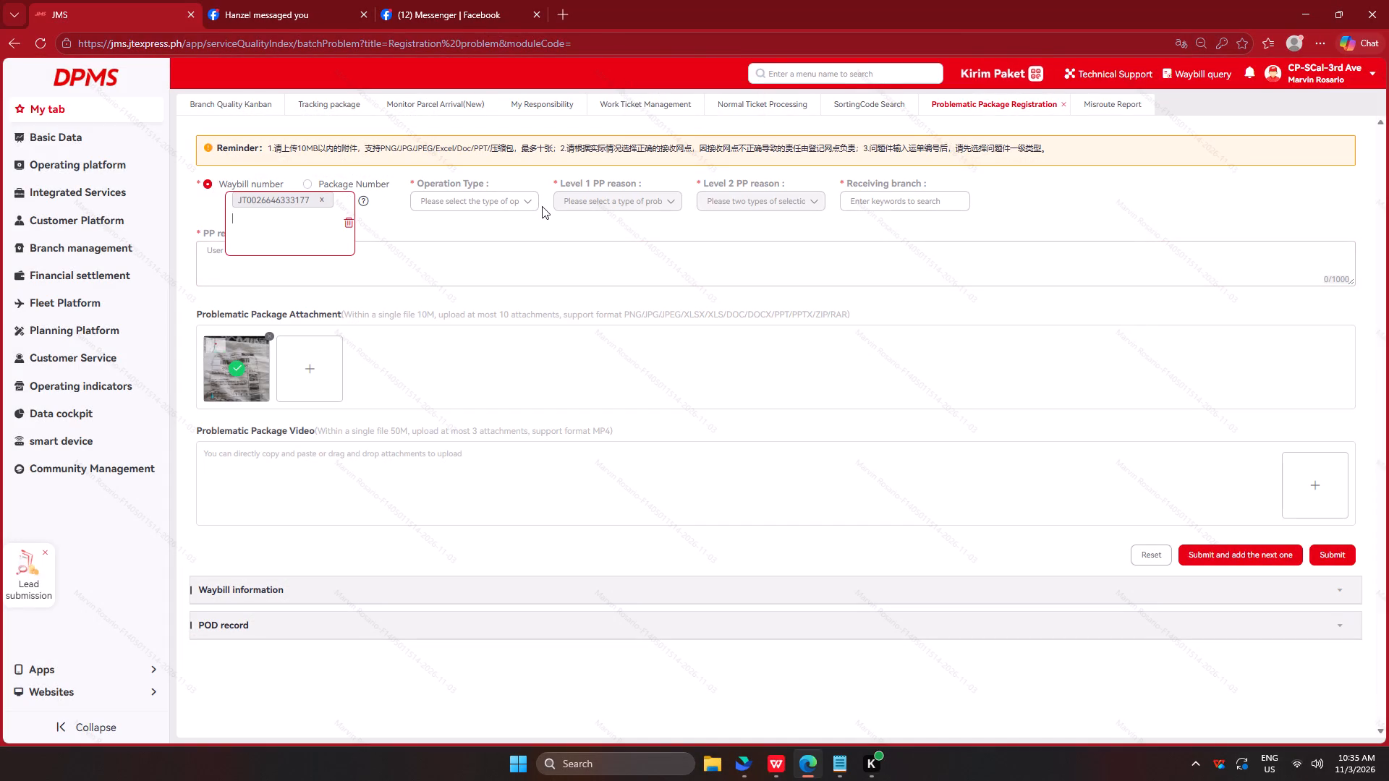
Open the operation type options for the problematic package registration.
{"action": "left_click", "coordinate": [509, 208]}
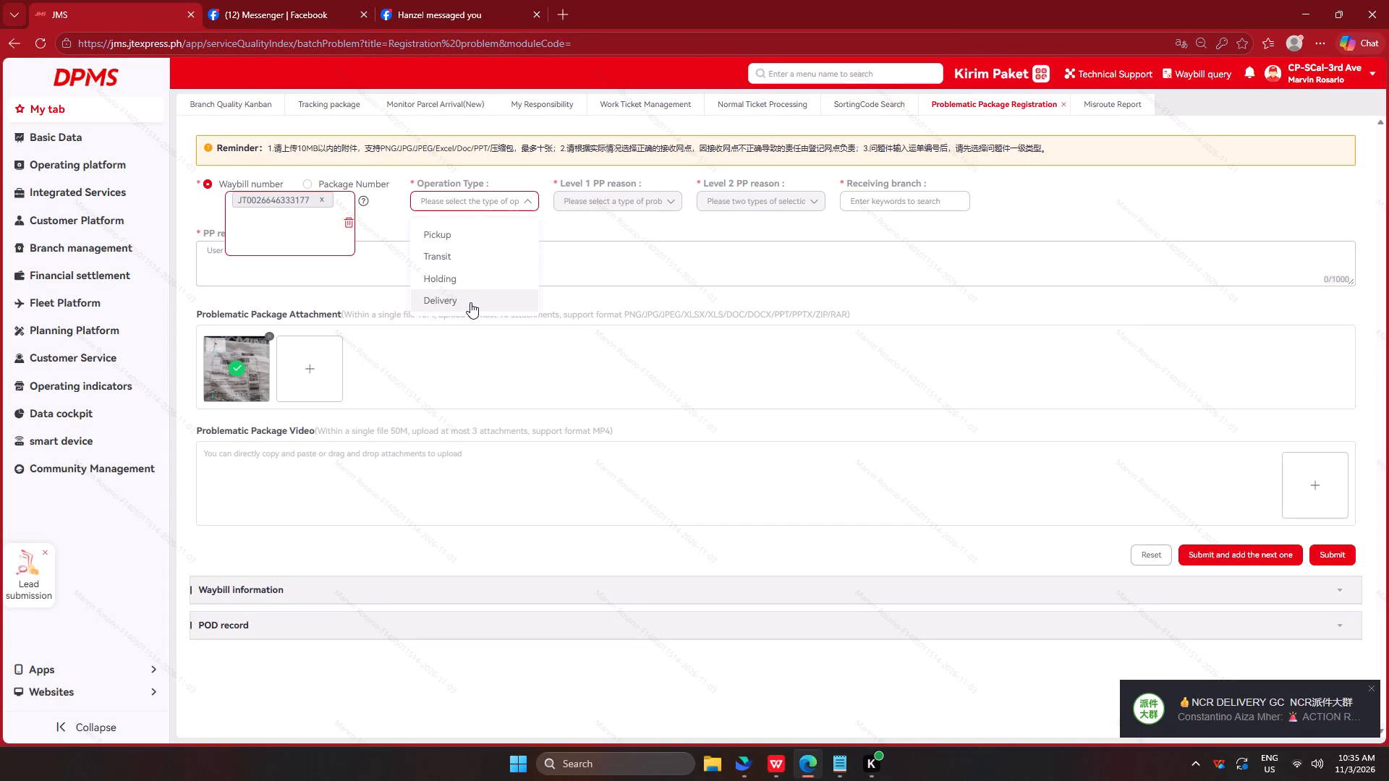
Set the operation type of the problematic package registration to Delivery.
{"action": "left_click", "coordinate": [470, 302]}
Set the Level 1 PP reason to Wrongly sorted and the Level 2 PP reason to the option starting "Distribute Warehouse Mis".
{"action": "left_click", "coordinate": [632, 202]}
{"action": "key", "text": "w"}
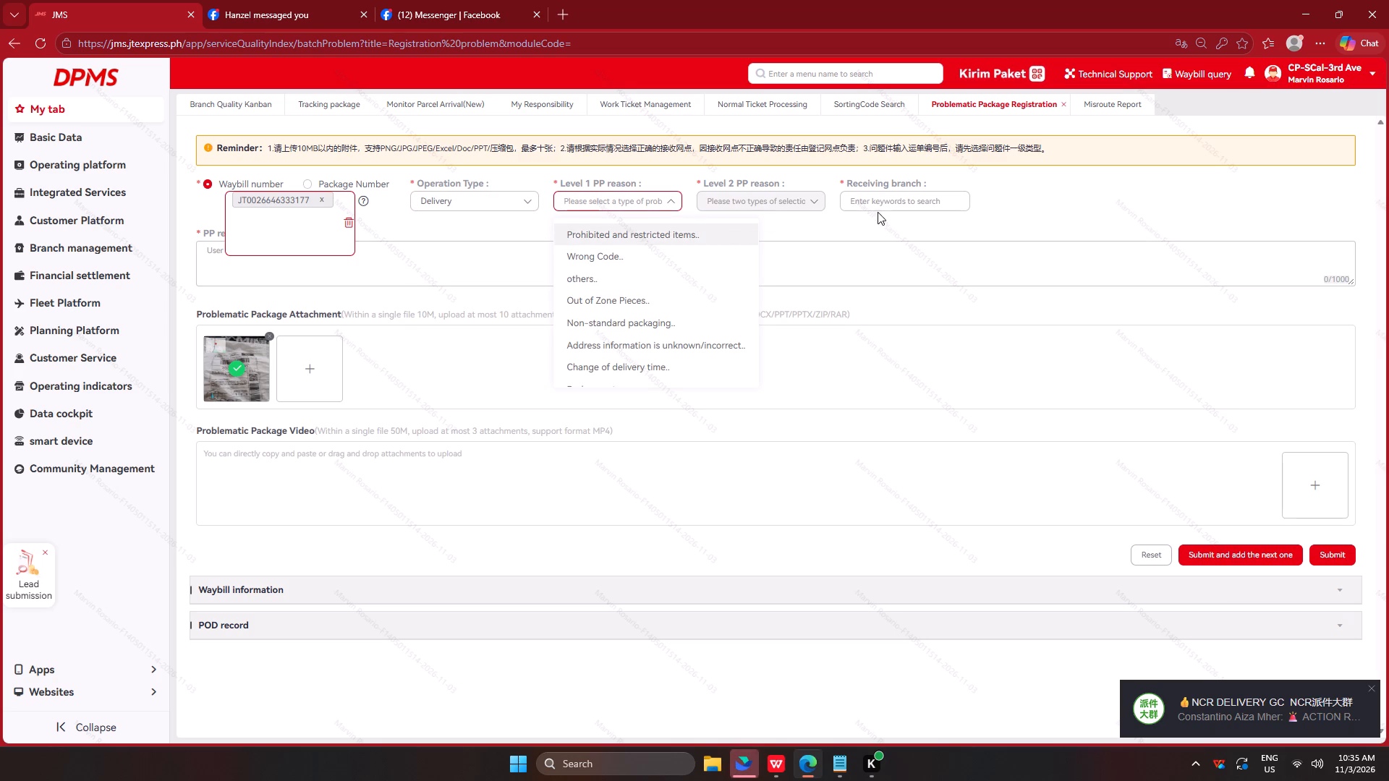
{"action": "left_click_drag", "start_coordinate": [887, 226], "coordinate": [859, 226]}
{"action": "left_click", "coordinate": [588, 205]}
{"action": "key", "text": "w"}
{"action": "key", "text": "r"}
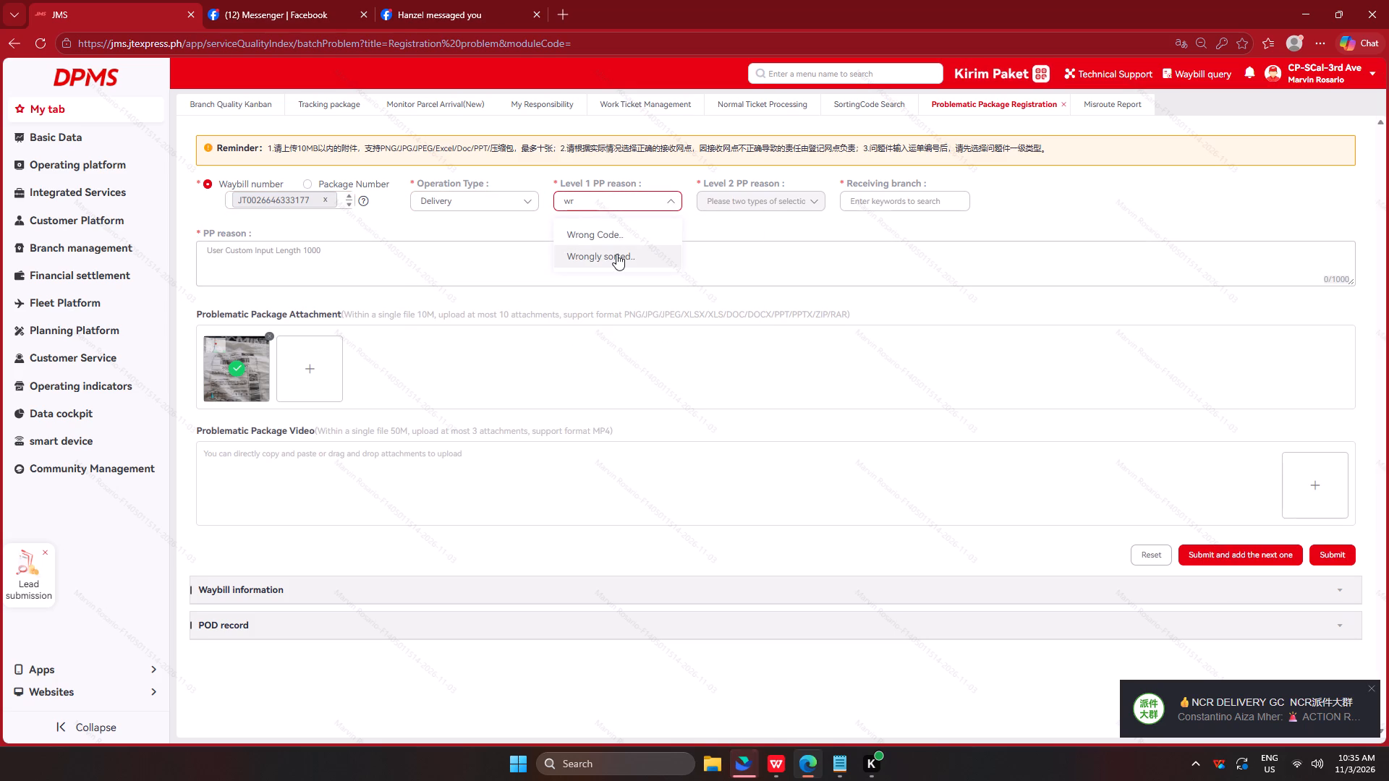
{"action": "left_click", "coordinate": [616, 254]}
{"action": "left_click", "coordinate": [784, 196]}
{"action": "left_click", "coordinate": [779, 257]}
Enter the PP reason "THIS PARCEL IS FOR 3RD AVE 2" and submit the registration, continuing with a new one.
{"action": "left_click", "coordinate": [613, 270]}
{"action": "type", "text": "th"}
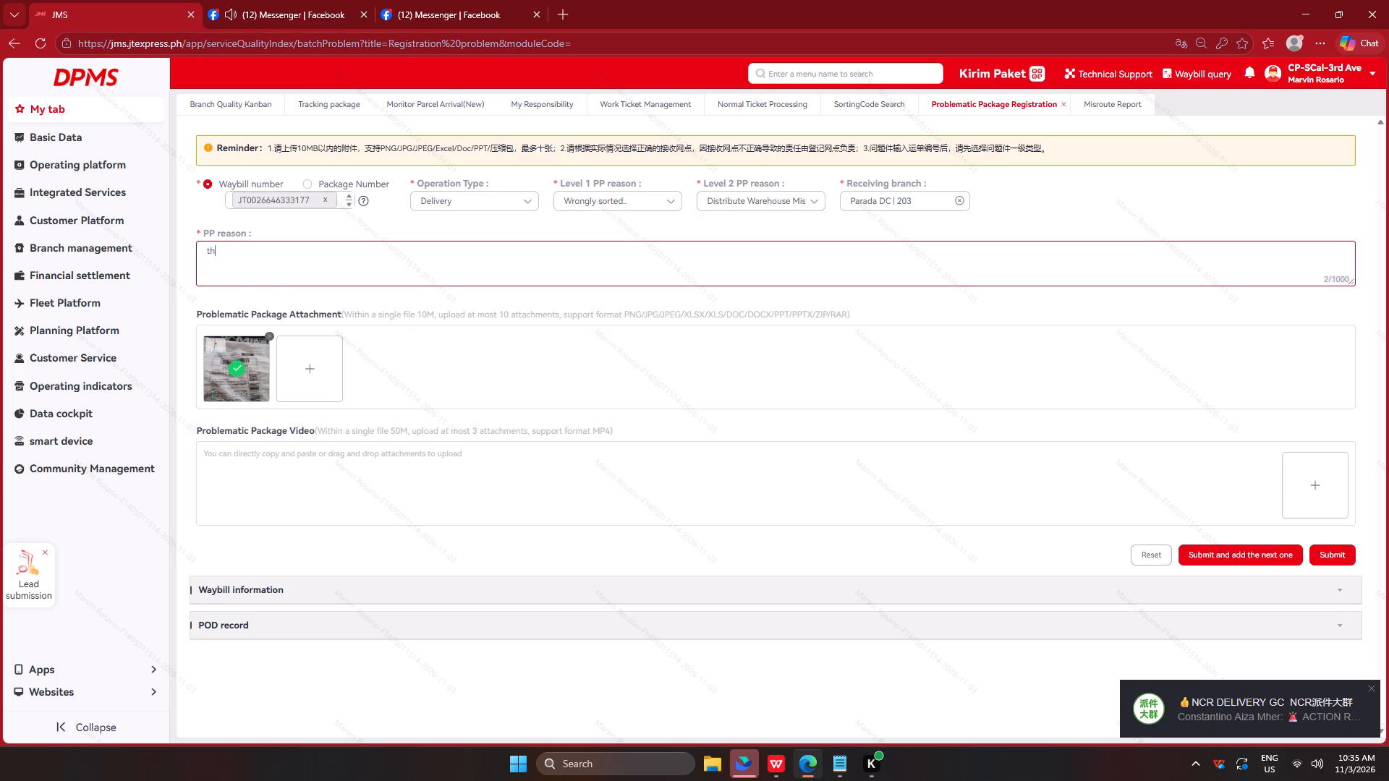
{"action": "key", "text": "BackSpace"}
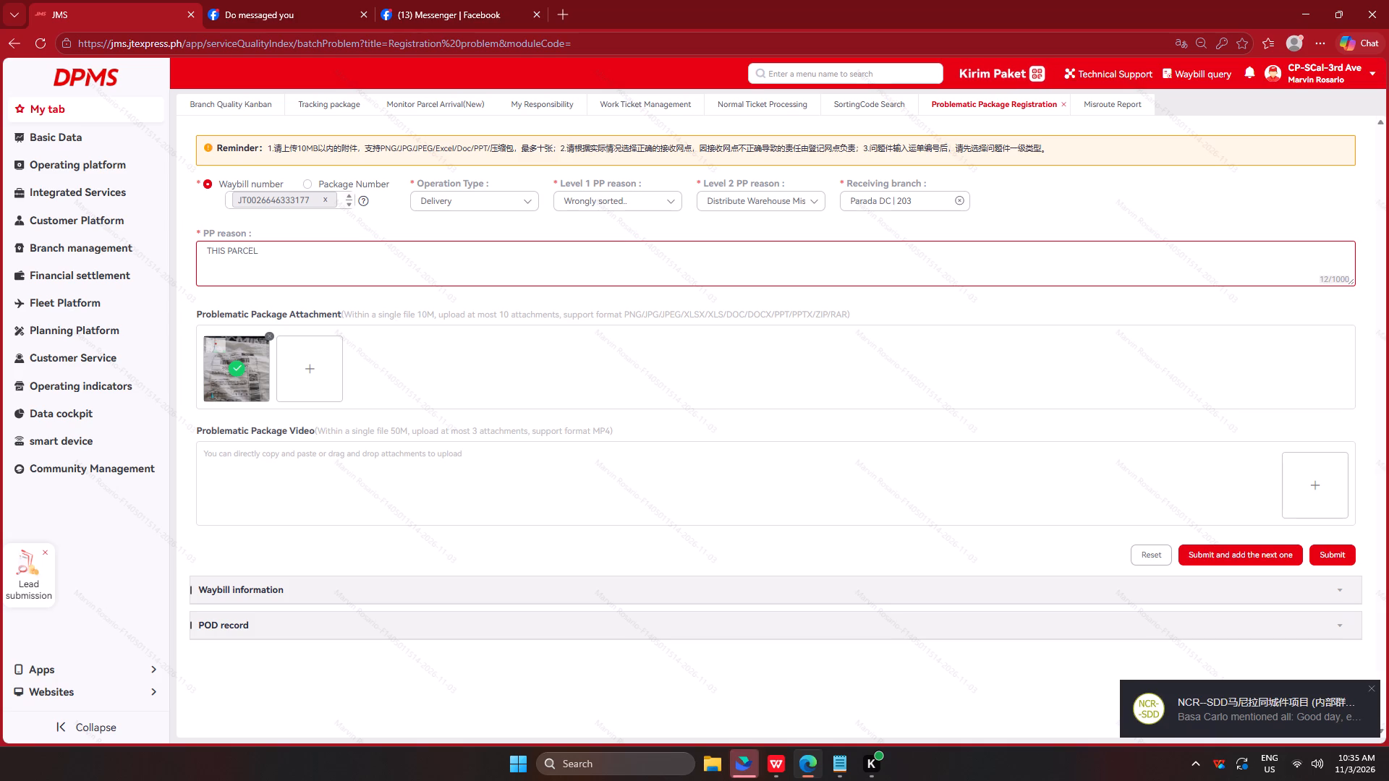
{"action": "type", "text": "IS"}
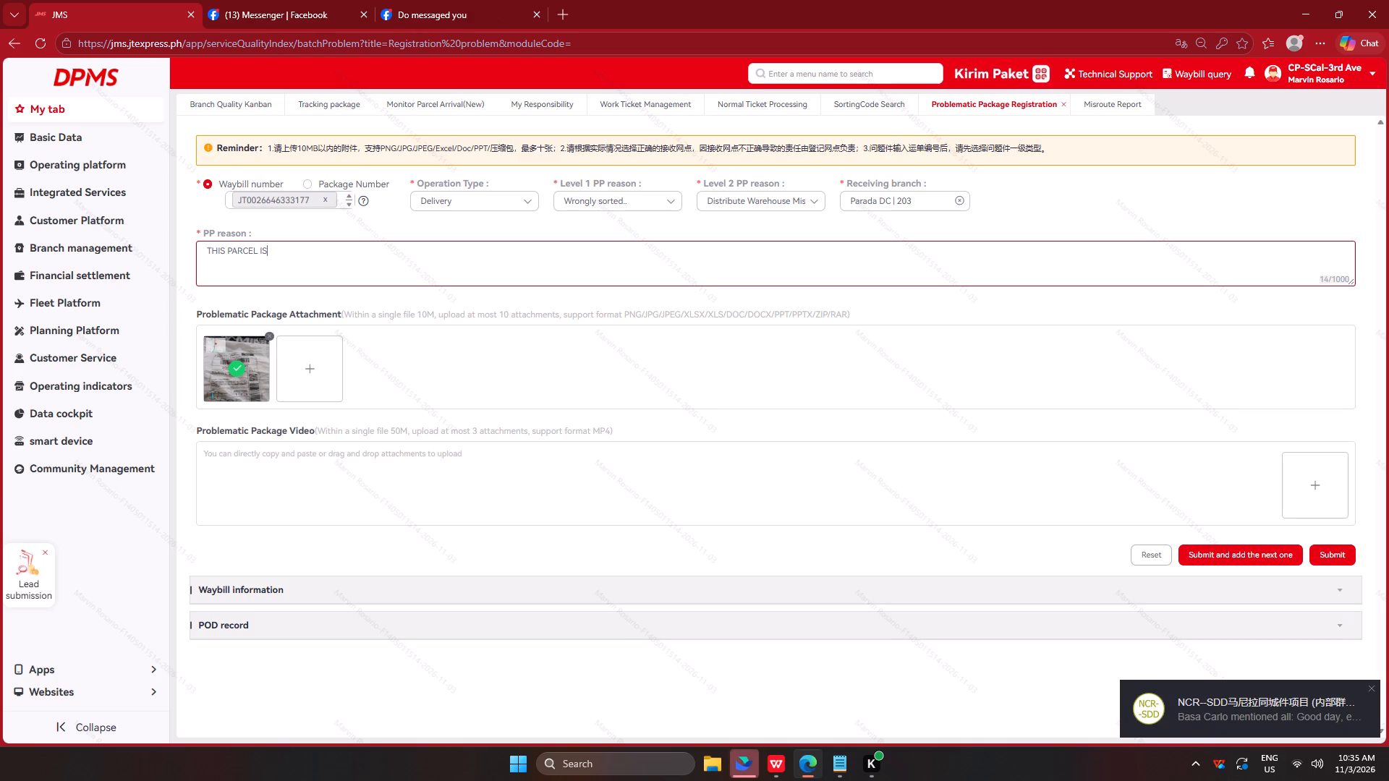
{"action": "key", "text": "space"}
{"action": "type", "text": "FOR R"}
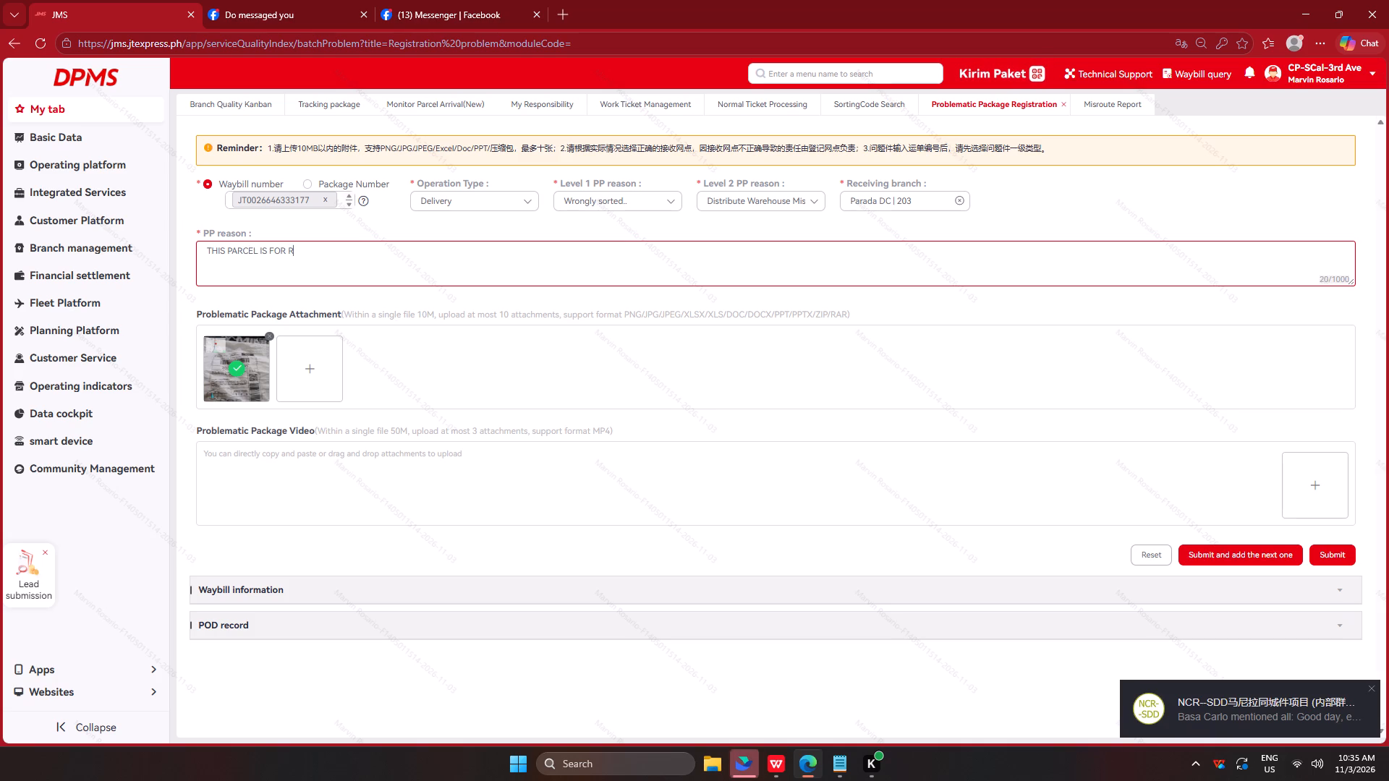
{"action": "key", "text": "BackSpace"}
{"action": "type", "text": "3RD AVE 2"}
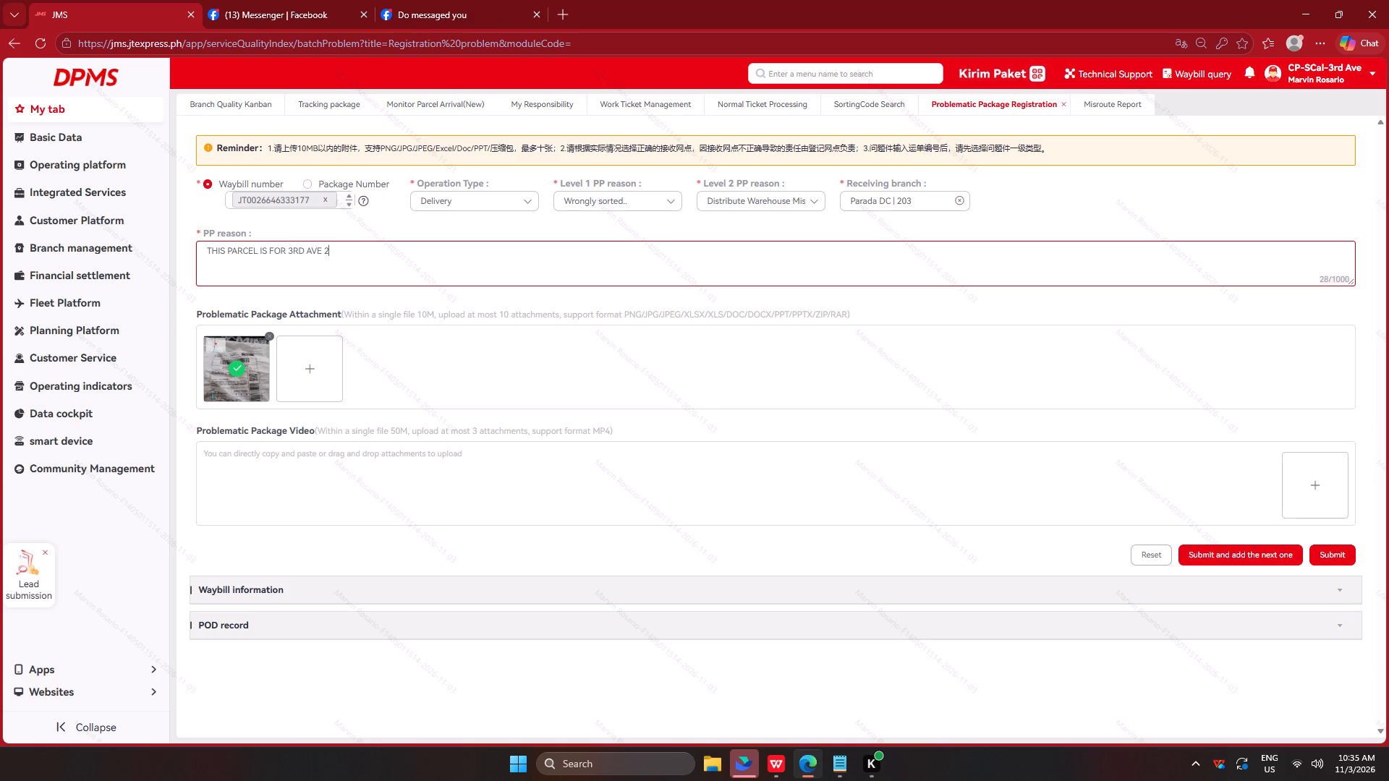
{"action": "left_click", "coordinate": [1207, 557]}
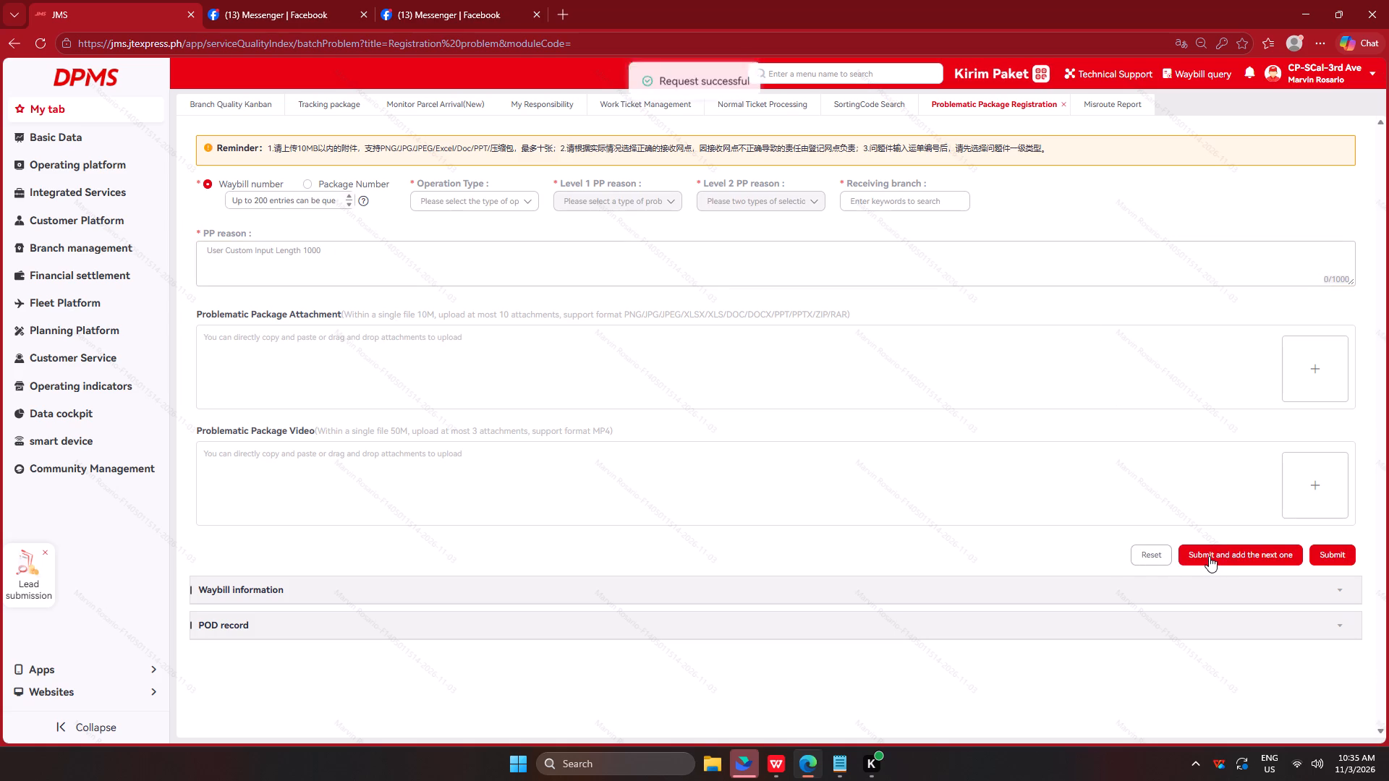
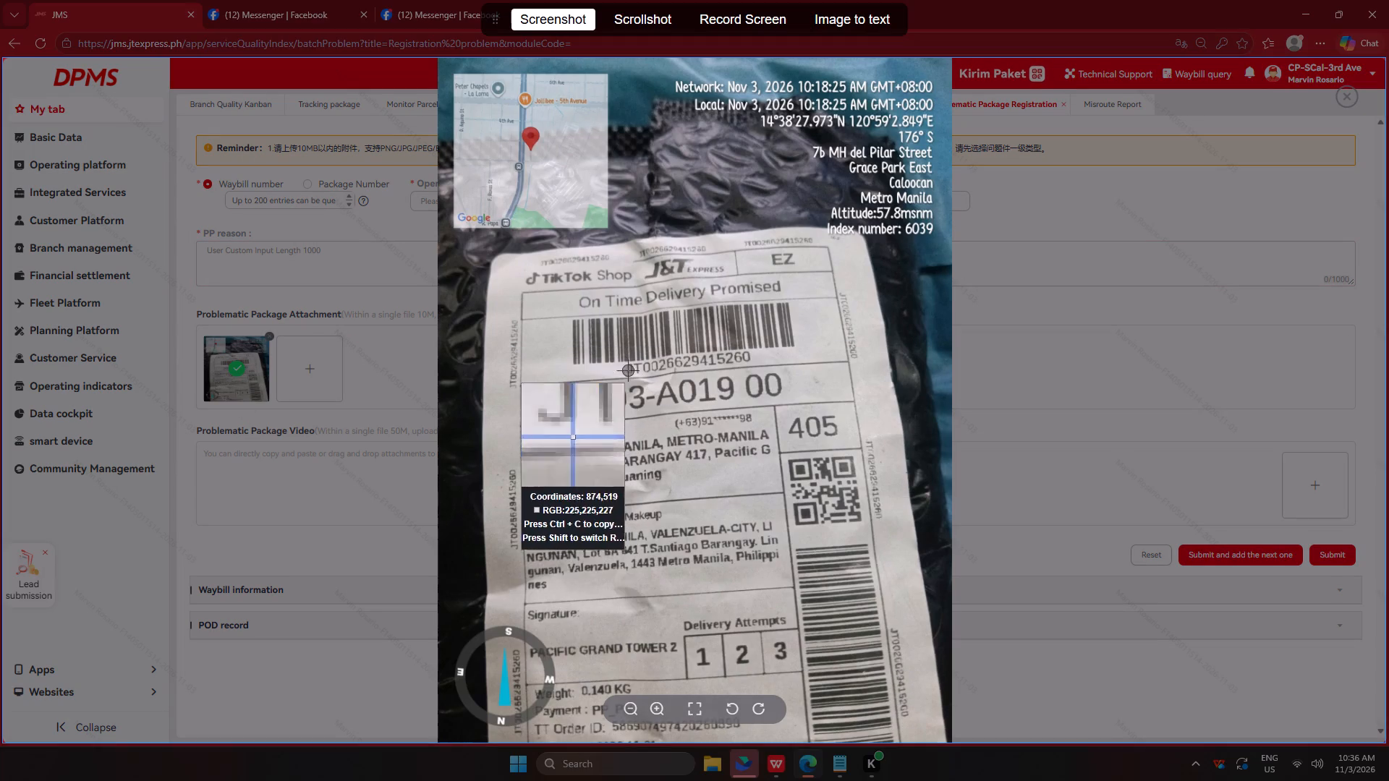
{"action": "left_click_drag", "start_coordinate": [621, 357], "coordinate": [756, 385]}
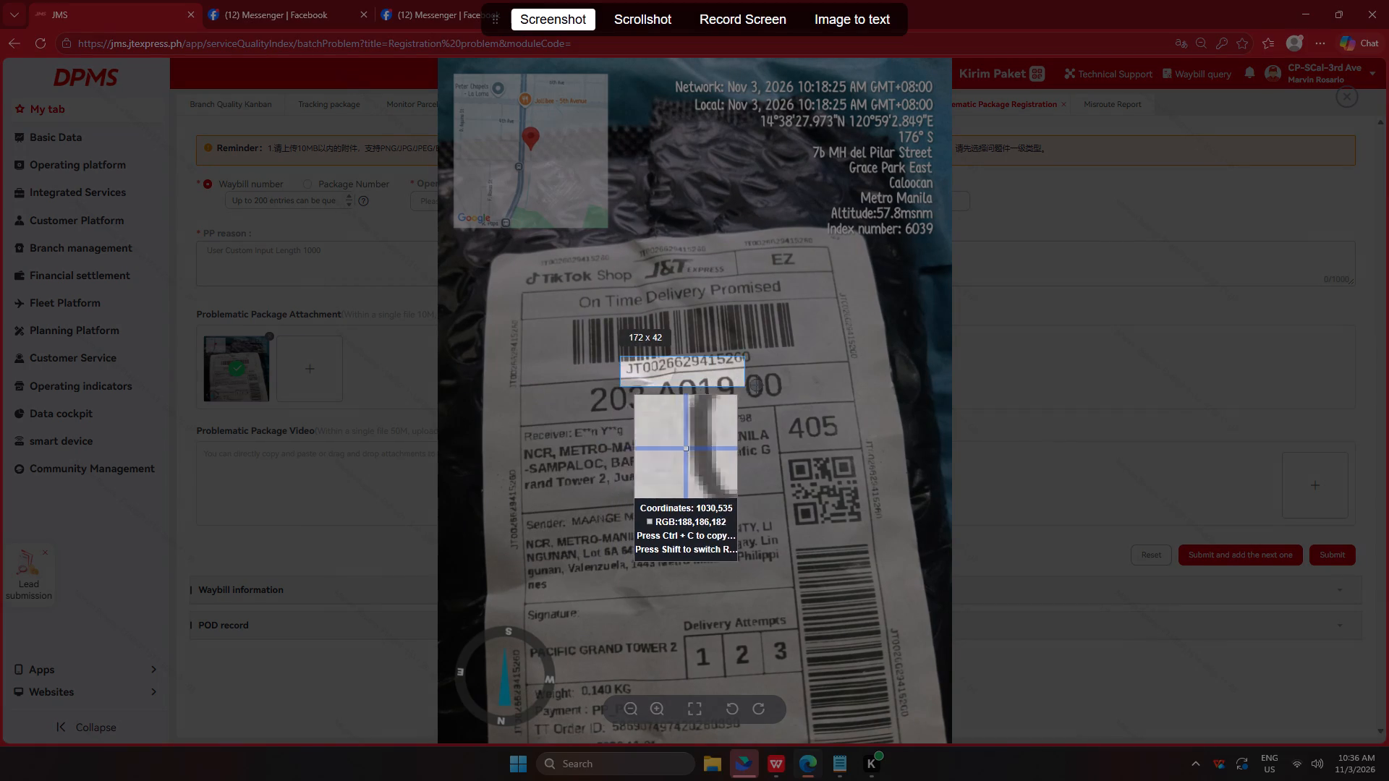
{"action": "left_click_drag", "start_coordinate": [756, 385], "coordinate": [762, 387]}
{"action": "left_click_drag", "start_coordinate": [748, 375], "coordinate": [747, 368]}
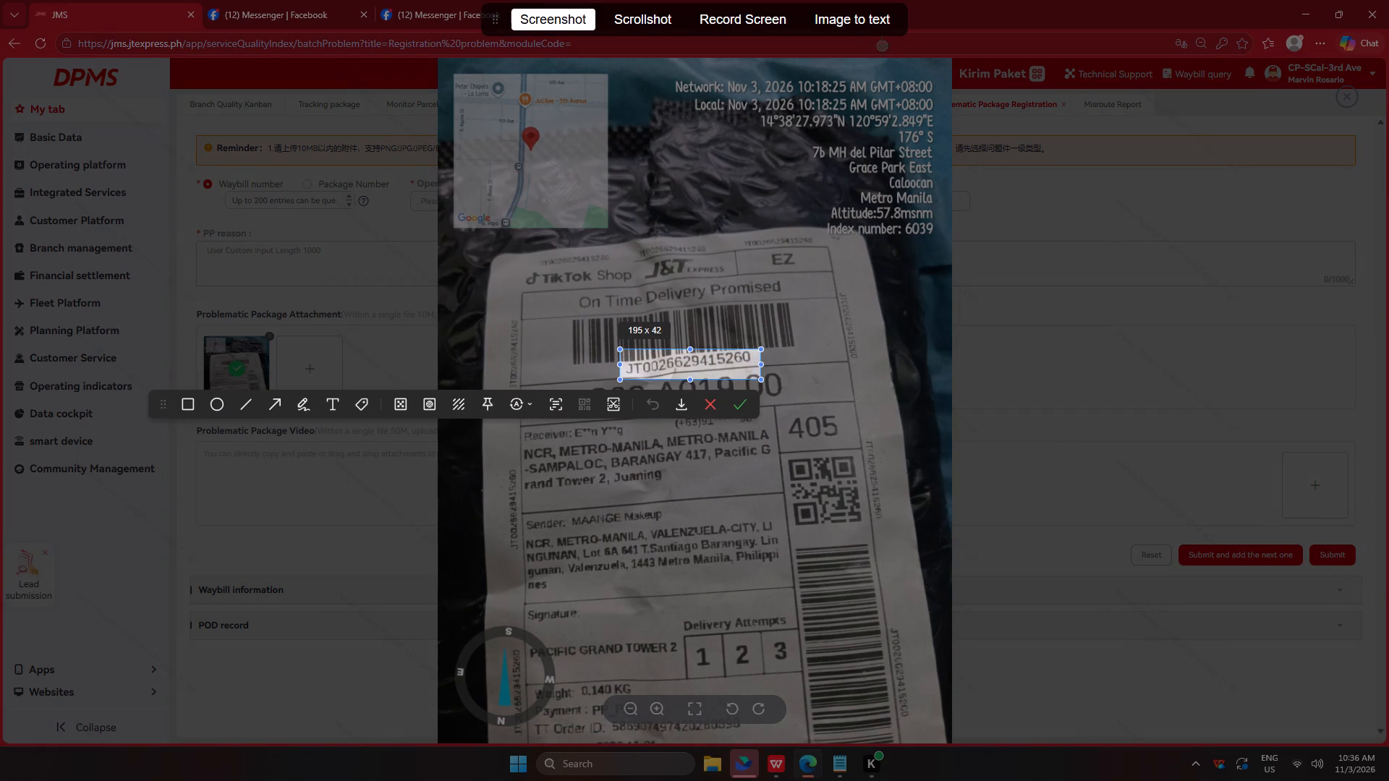
{"action": "left_click", "coordinate": [875, 8]}
{"action": "left_click", "coordinate": [870, 16]}
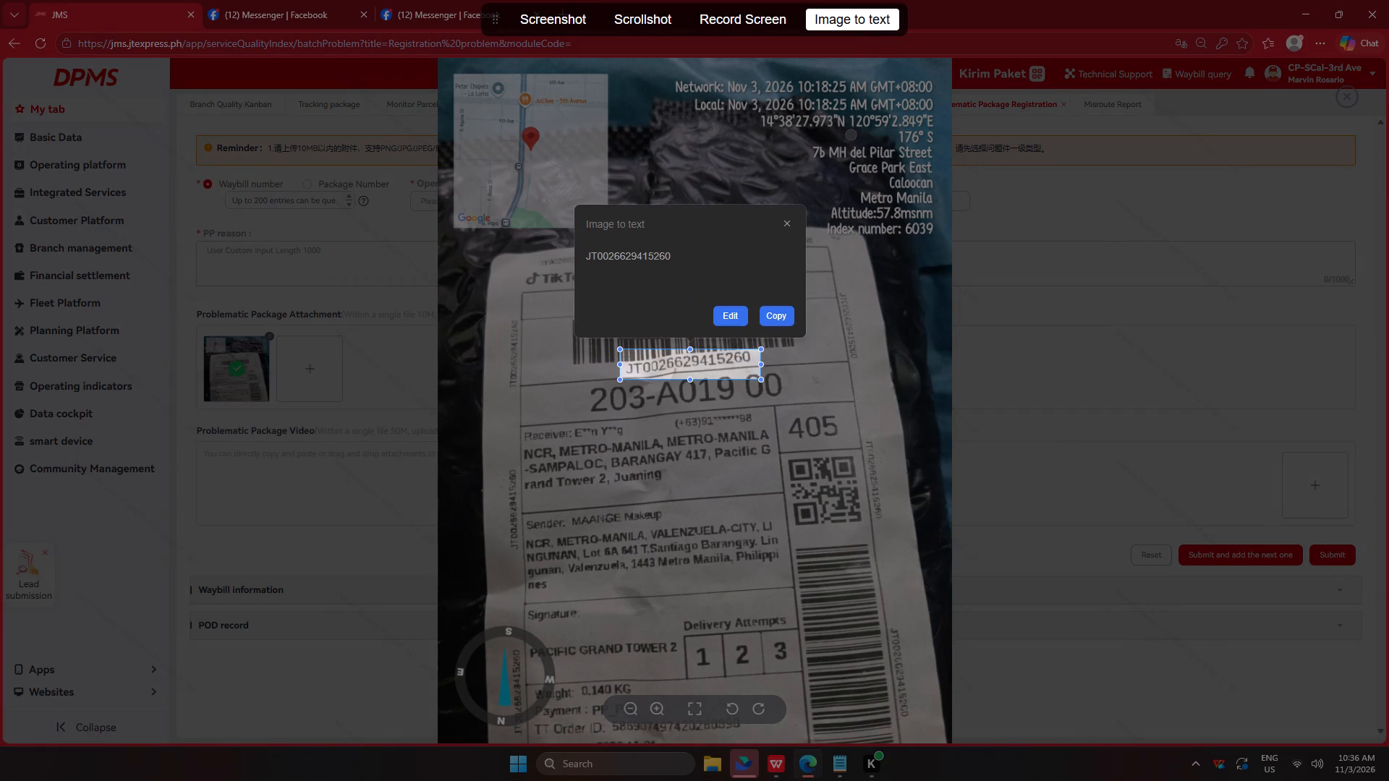
{"action": "left_click", "coordinate": [778, 317]}
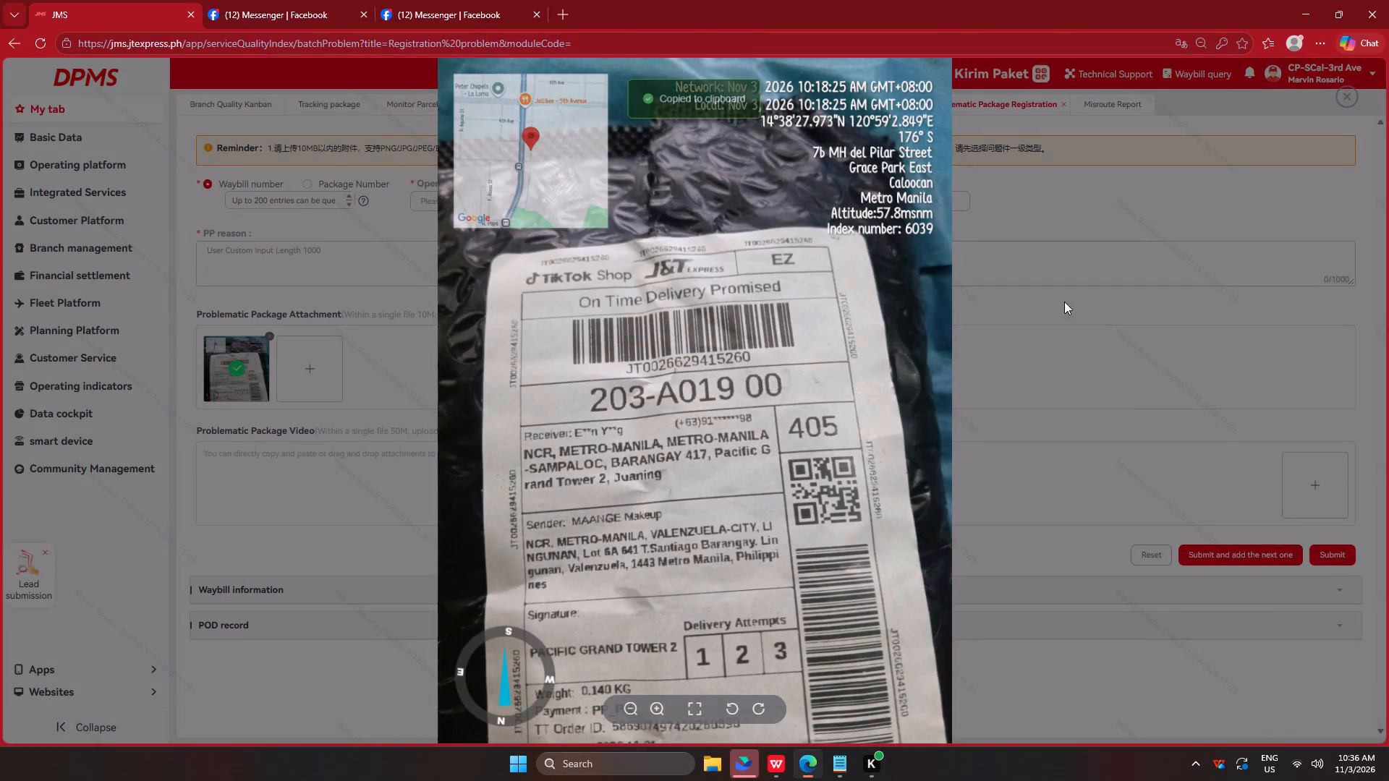
{"action": "left_click", "coordinate": [1087, 298]}
{"action": "left_click", "coordinate": [263, 195]}
{"action": "key", "text": "ctrl+v"}
Set the operation type of the problematic package registration to Delivery.
{"action": "left_click", "coordinate": [475, 195]}
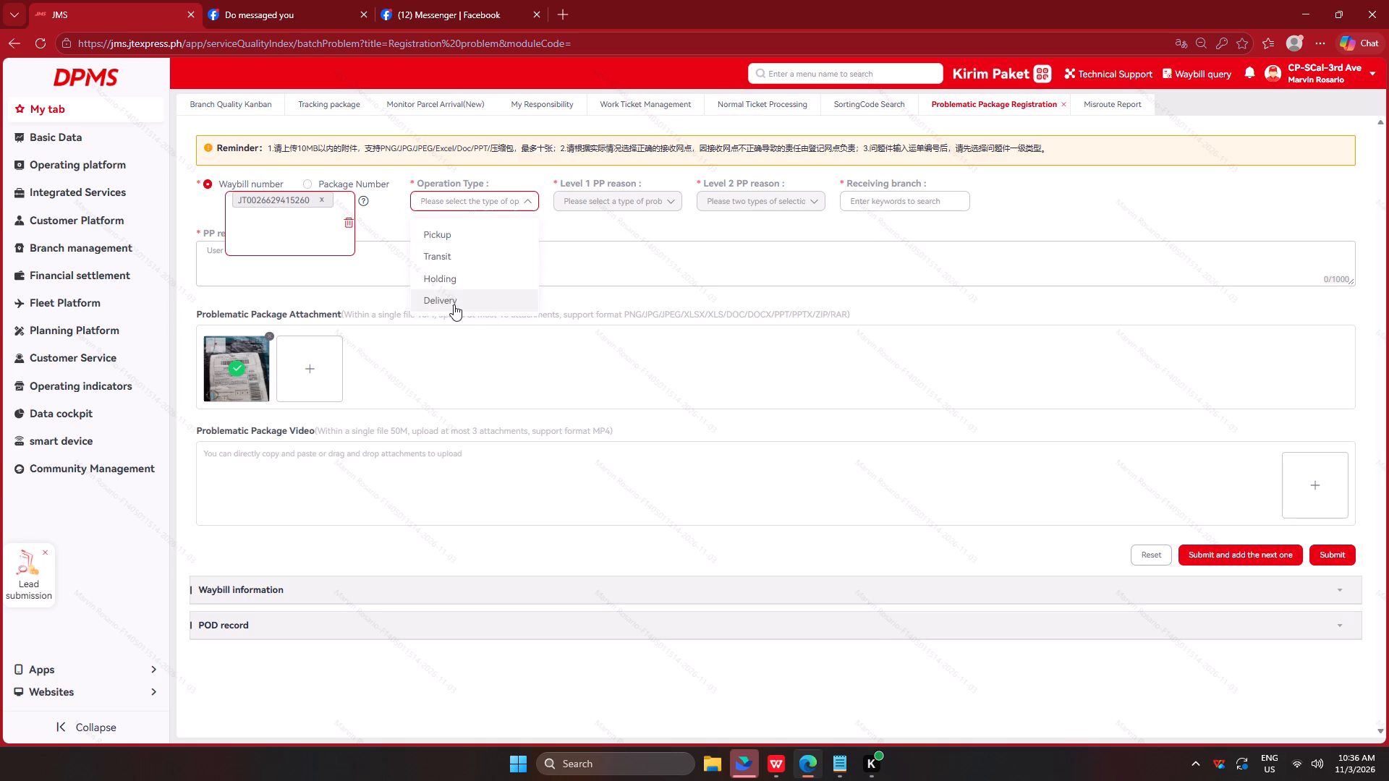
{"action": "left_click", "coordinate": [454, 305]}
Filter the level 1 PP reasons by "WR" and choose "Wrongly sorted" for the package.
{"action": "left_click", "coordinate": [613, 202]}
{"action": "key", "text": "w"}
{"action": "key", "text": "r"}
{"action": "left_click", "coordinate": [617, 201]}
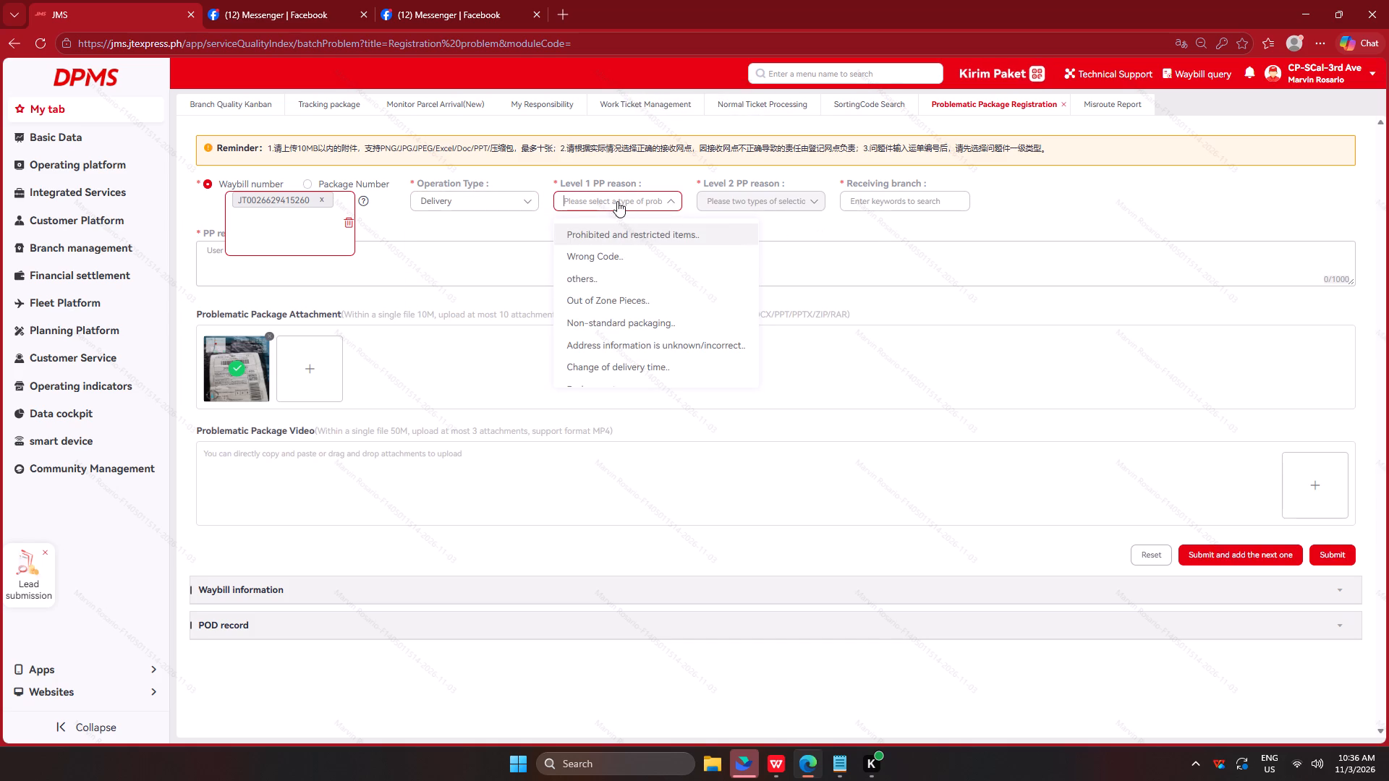
{"action": "type", "text": "WR"}
{"action": "left_click_drag", "start_coordinate": [866, 226], "coordinate": [845, 226]}
{"action": "left_click", "coordinate": [608, 209]}
{"action": "type", "text": "WR"}
{"action": "left_click", "coordinate": [626, 252]}
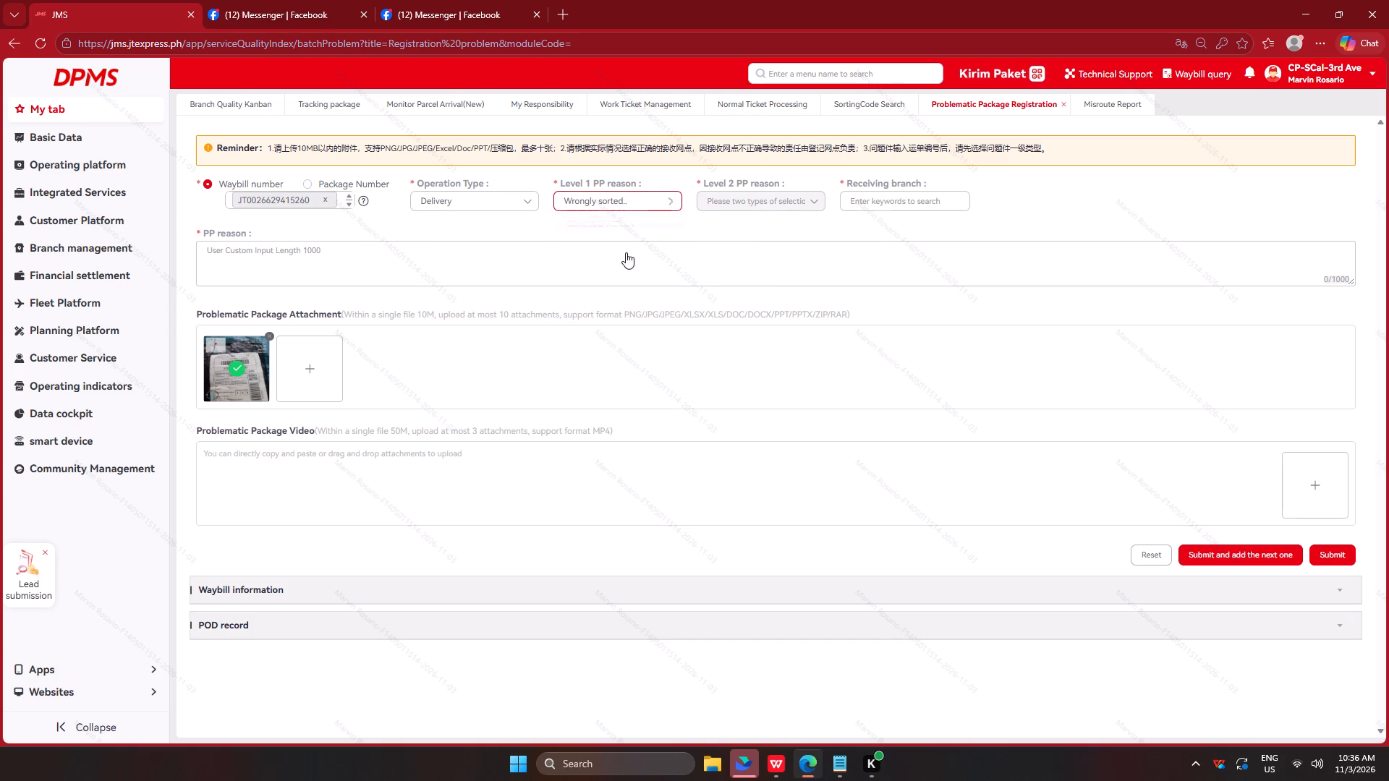
Set the level 2 PP reason of the wrongly sorted package to the "Distribute Warehouse Mis…" option.
{"action": "left_click", "coordinate": [255, 389]}
{"action": "left_click", "coordinate": [258, 309]}
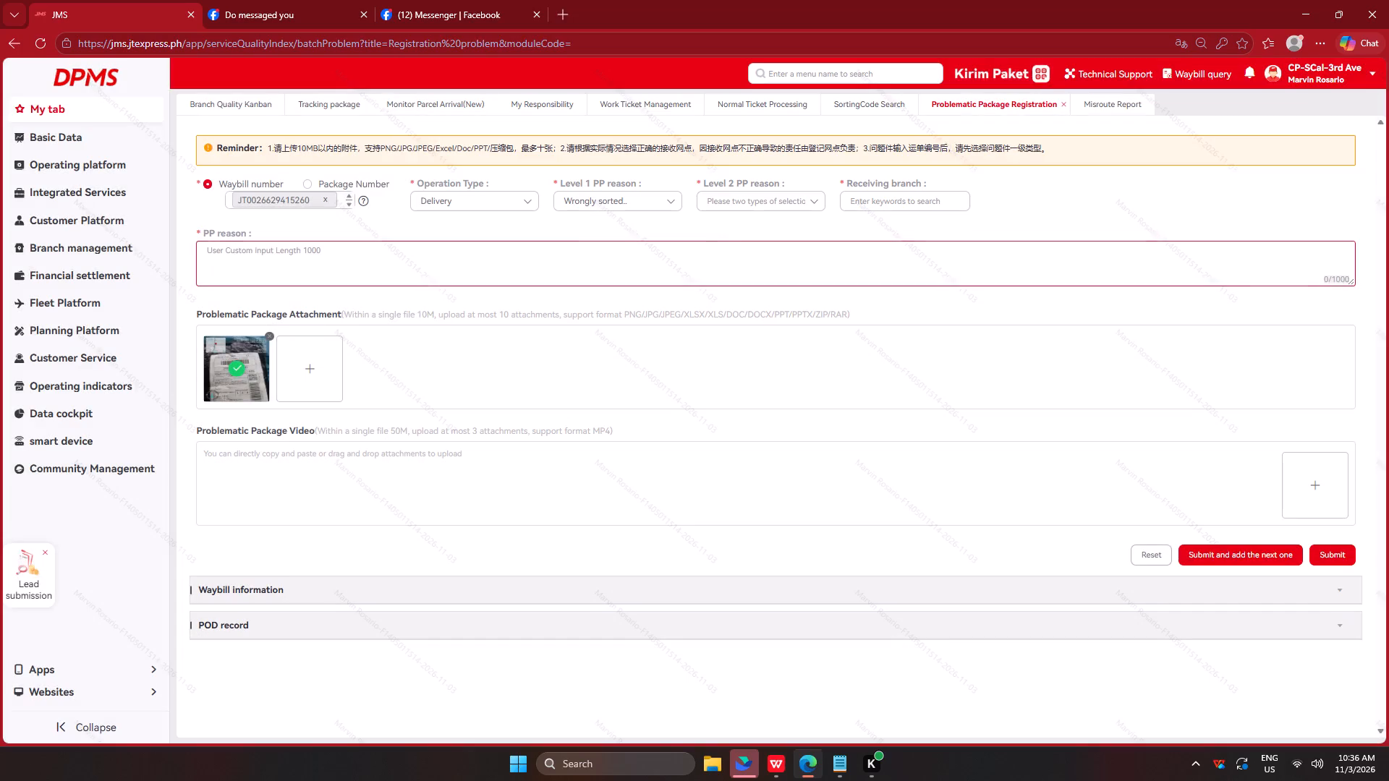
{"action": "left_click", "coordinate": [754, 209]}
{"action": "left_click", "coordinate": [762, 256]}
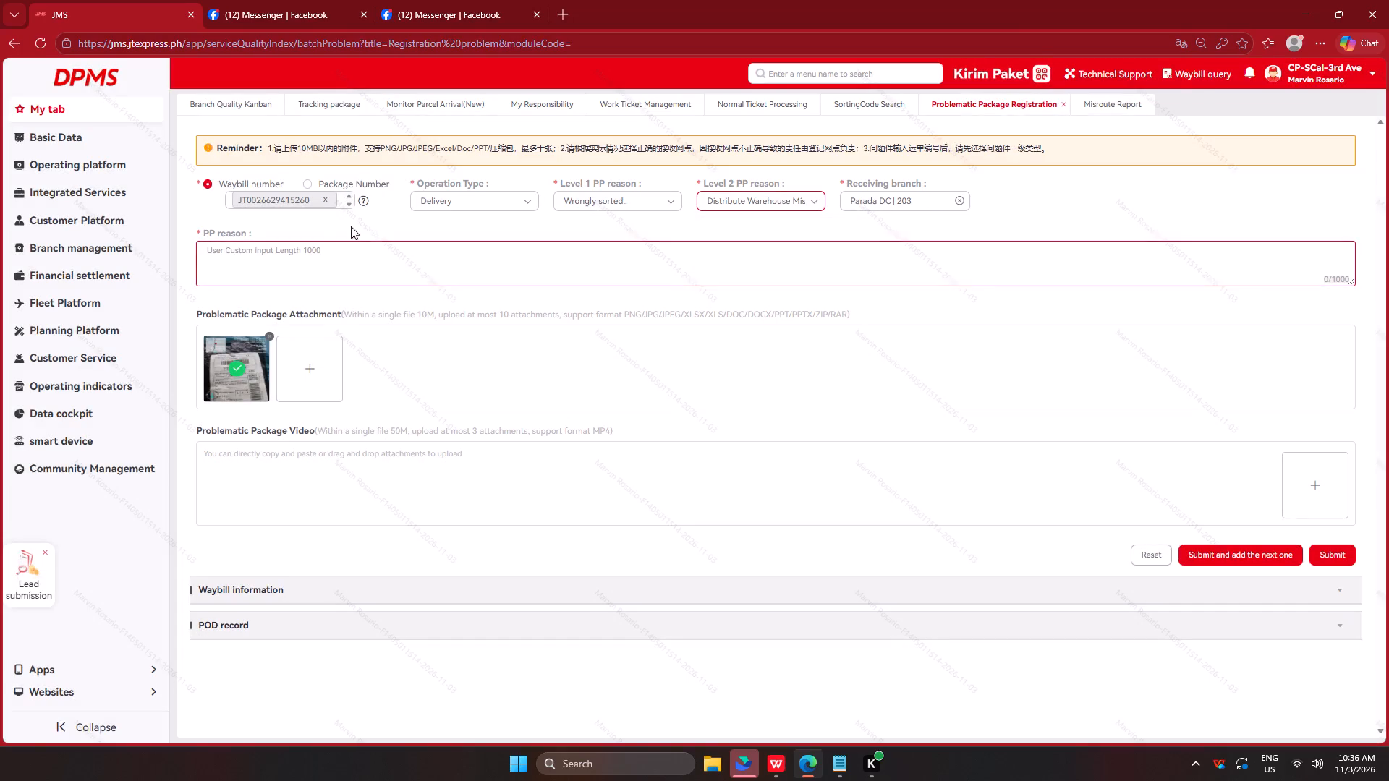
{"action": "left_click", "coordinate": [362, 223]}
{"action": "left_click", "coordinate": [347, 102]}
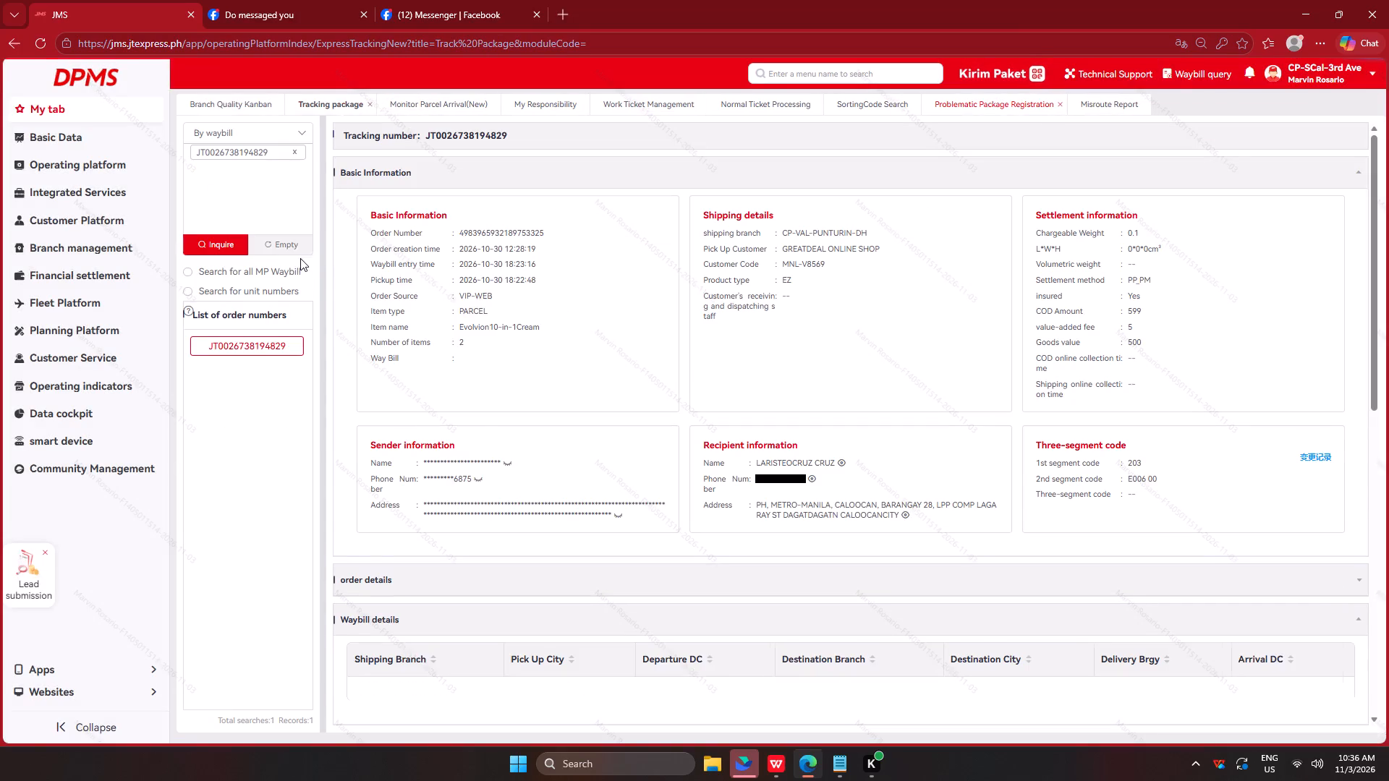
{"action": "left_click", "coordinate": [287, 247]}
{"action": "left_click", "coordinate": [279, 210]}
{"action": "key", "text": "ctrl+v"}
{"action": "left_click", "coordinate": [227, 246]}
Copy the destination branch from the waybill details and enter the PP reason "THIS PARCEL IS FOR CP_MNL_EARNSHAW 2" in the problematic package registration.
{"action": "scroll", "coordinate": [912, 605], "scroll_direction": "down", "scroll_amount": 4}
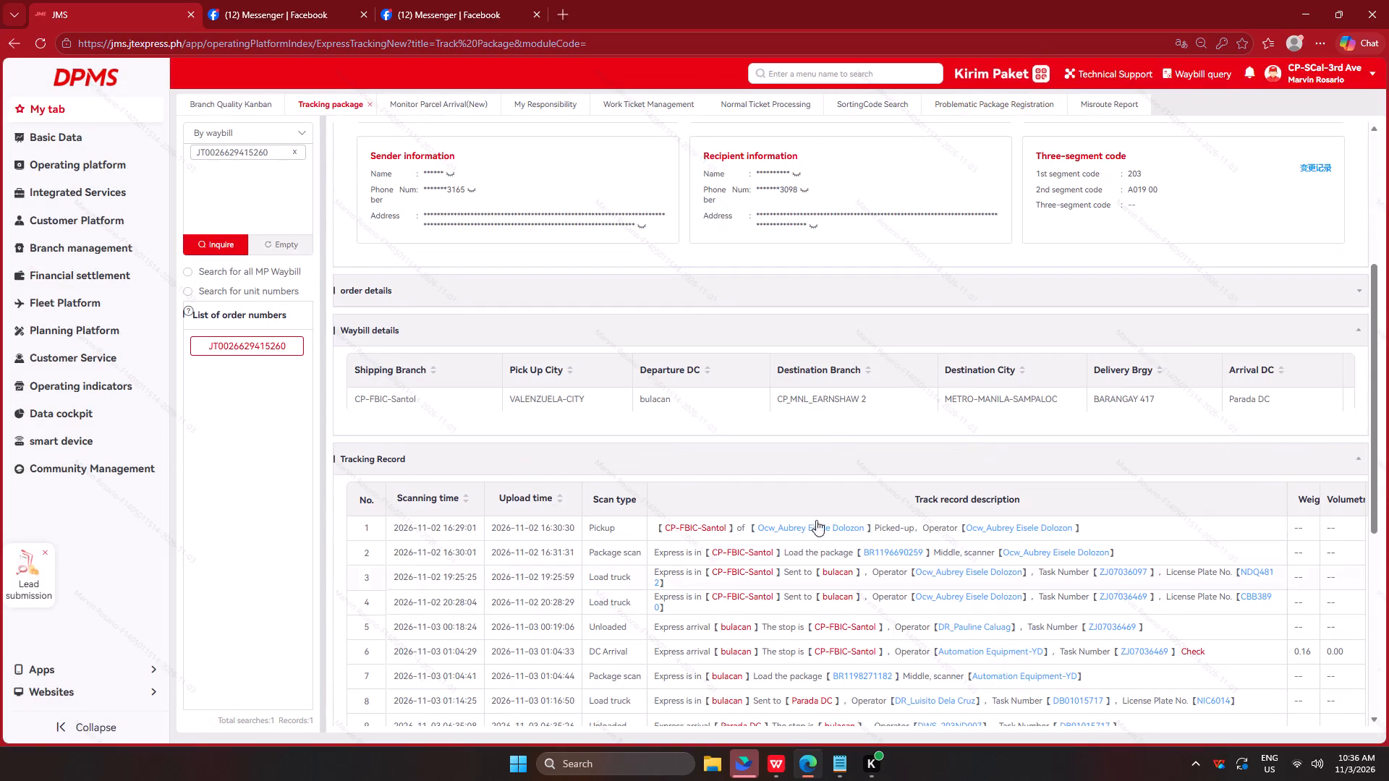
{"action": "triple_click", "coordinate": [838, 401]}
{"action": "key", "text": "ctrl+c"}
{"action": "key", "text": "ctrl+c"}
{"action": "key", "text": "ctrl+c"}
{"action": "key", "text": "ctrl+c"}
{"action": "left_click", "coordinate": [988, 100]}
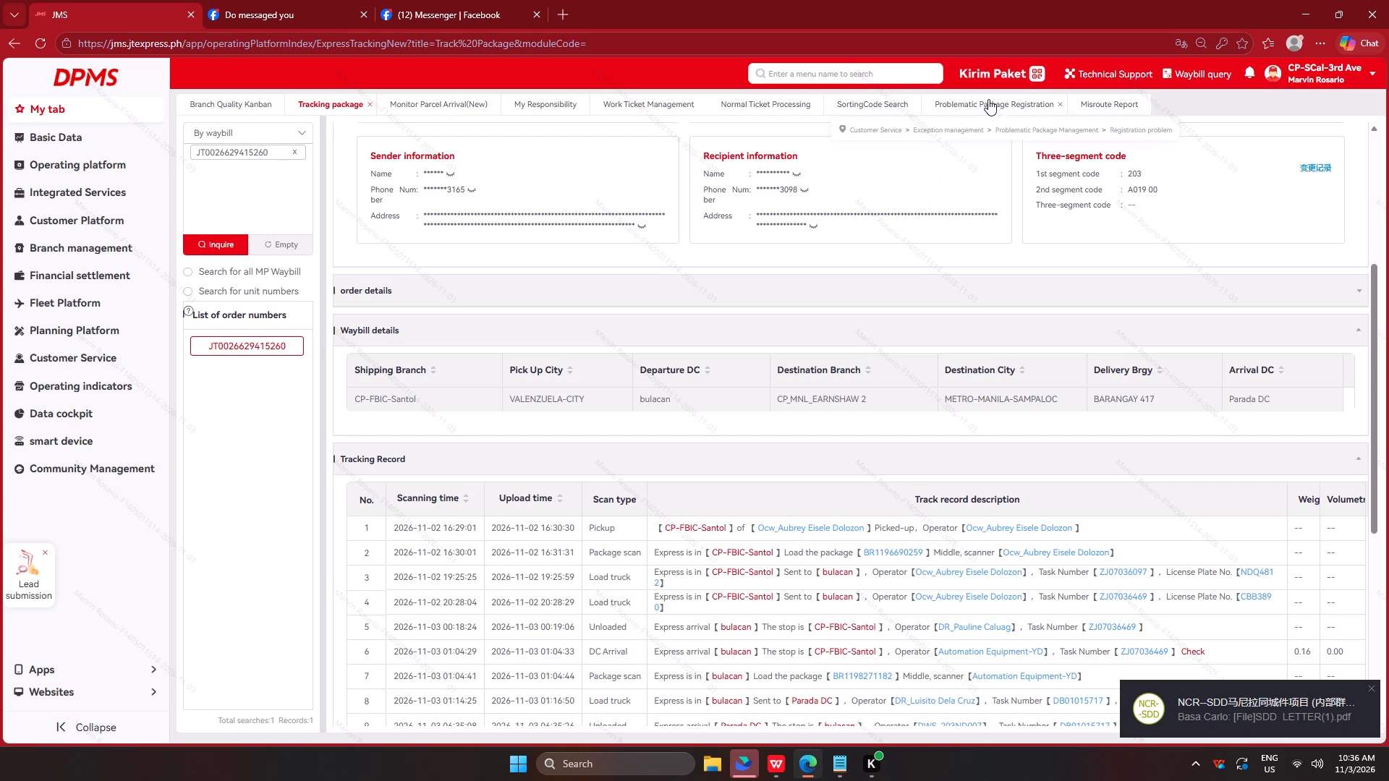
{"action": "left_click", "coordinate": [326, 288]}
{"action": "left_click", "coordinate": [328, 265]}
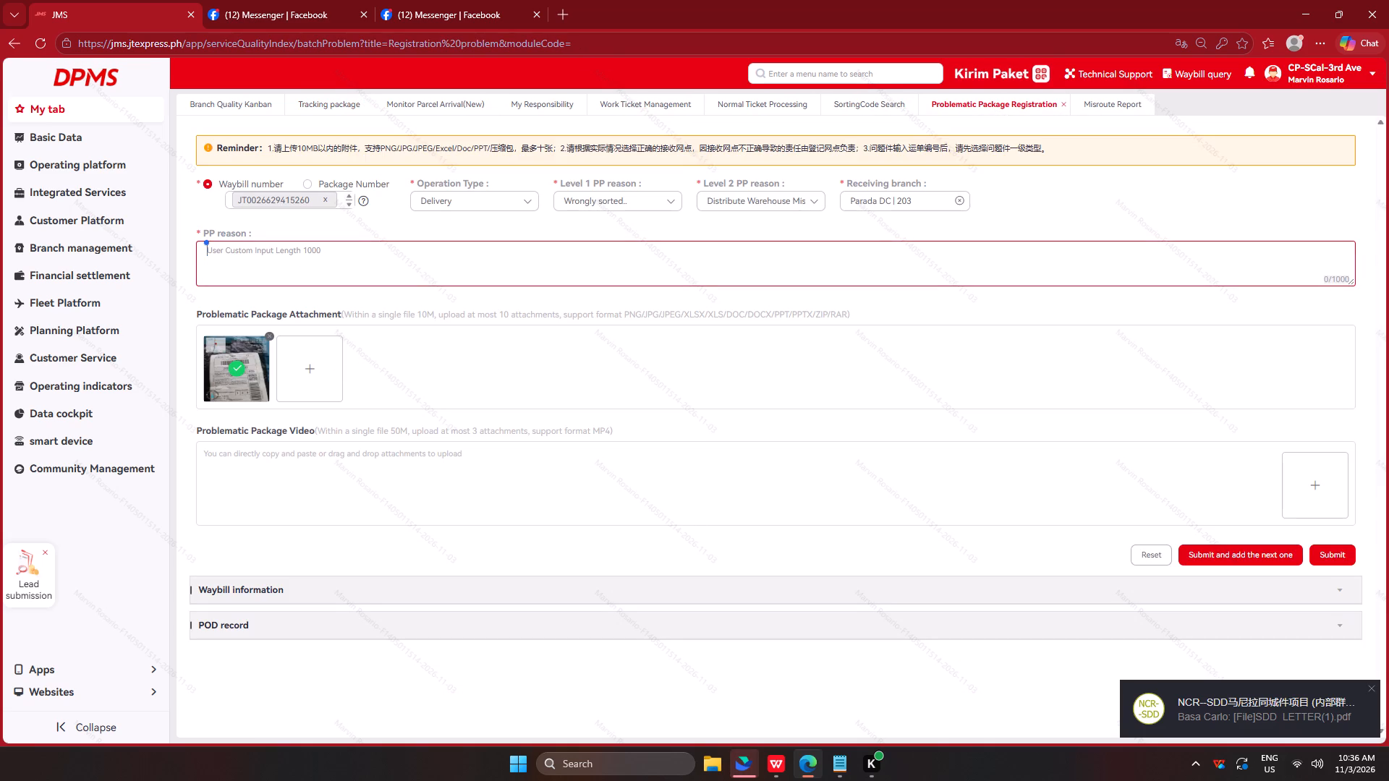
{"action": "key", "text": "ctrl+v"}
{"action": "left_click", "coordinate": [205, 249]}
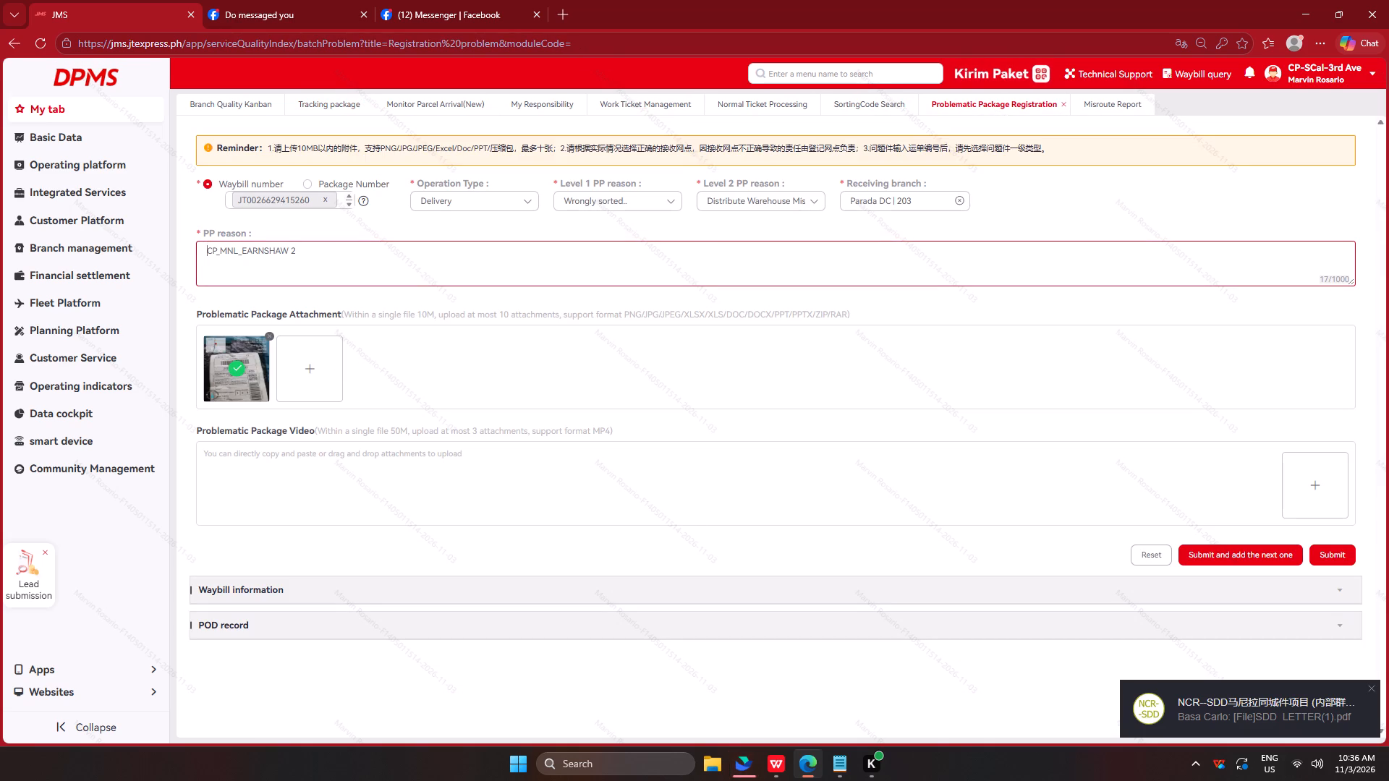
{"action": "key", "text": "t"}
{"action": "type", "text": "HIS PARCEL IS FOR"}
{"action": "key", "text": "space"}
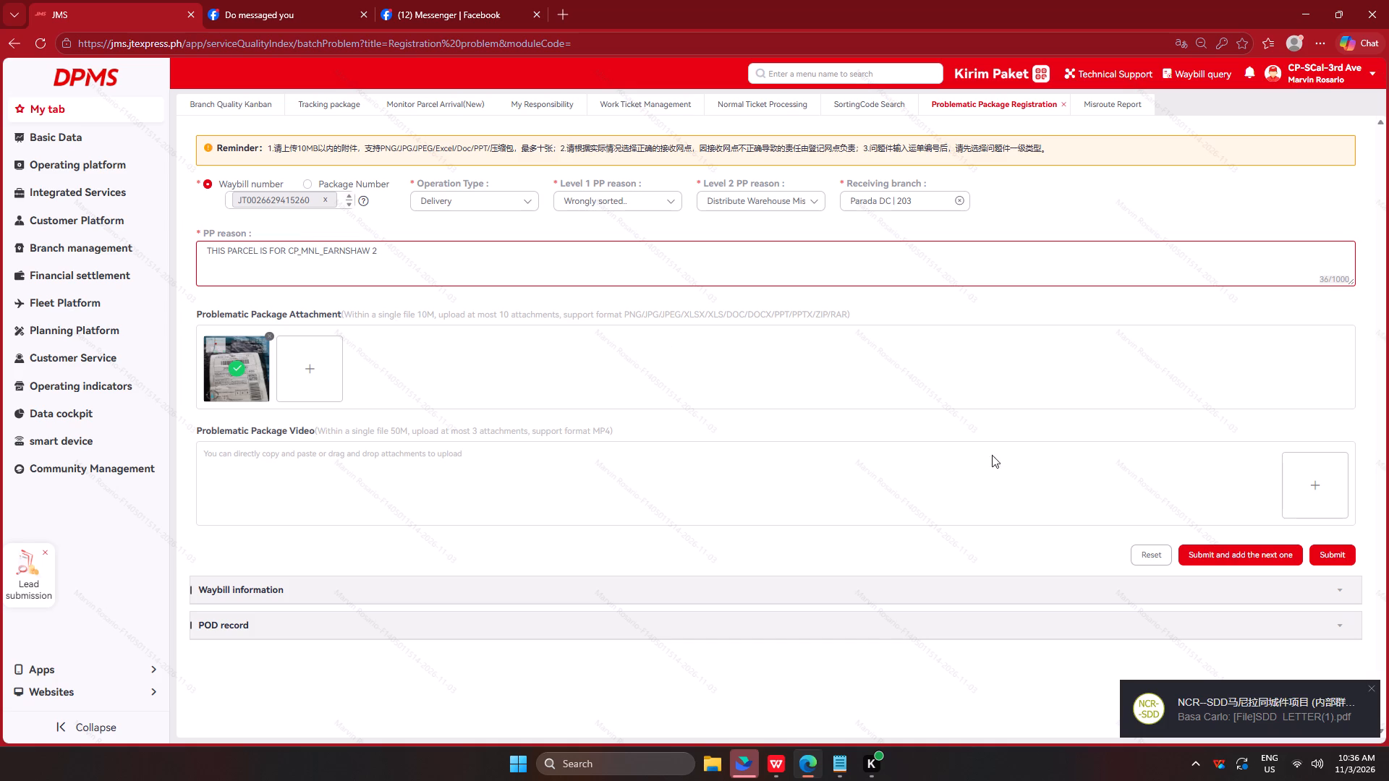
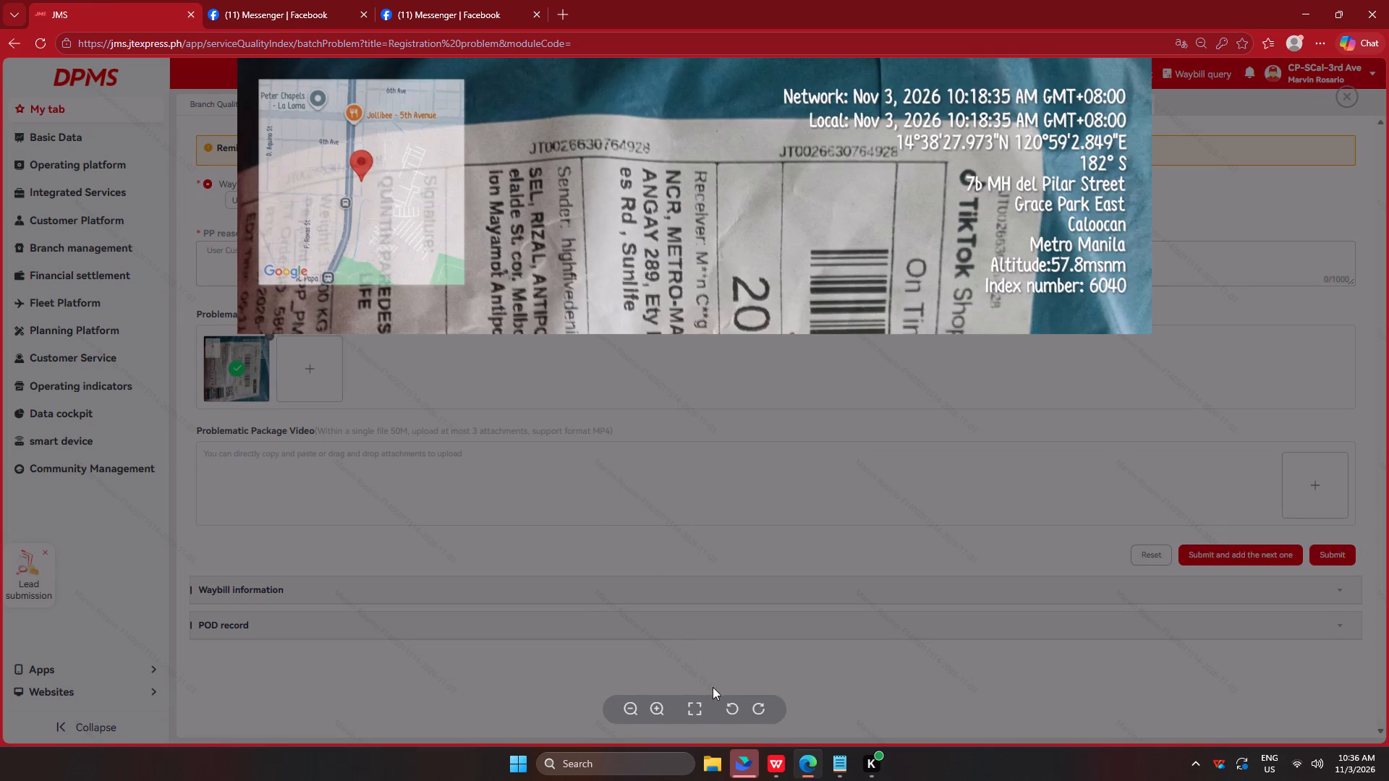
Rotate the attached parcel photo upright and try to extract the waybill number beneath the label's main barcode as text.
{"action": "left_click", "coordinate": [733, 712]}
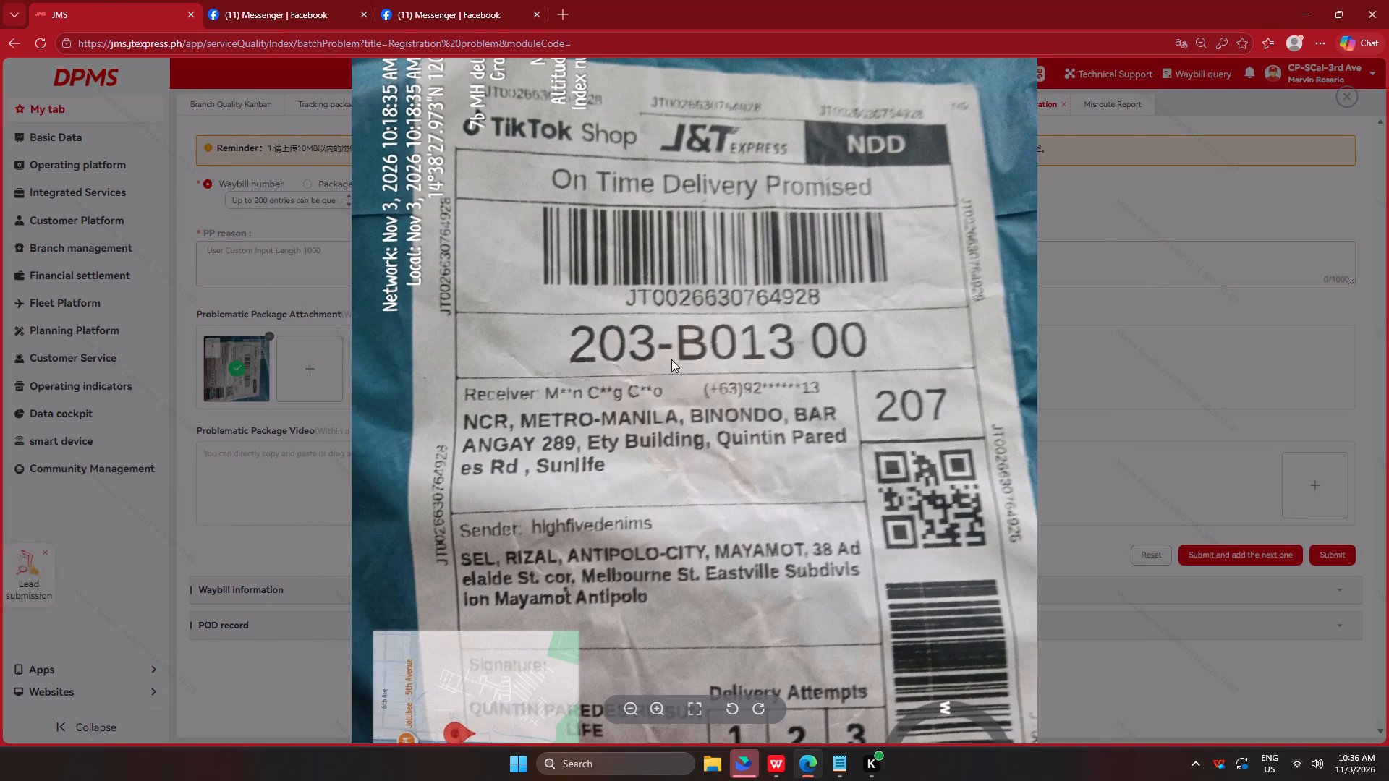
{"action": "key", "text": "ctrl+shift+a"}
{"action": "left_click_drag", "start_coordinate": [621, 281], "coordinate": [836, 320]}
{"action": "left_click", "coordinate": [856, 14]}
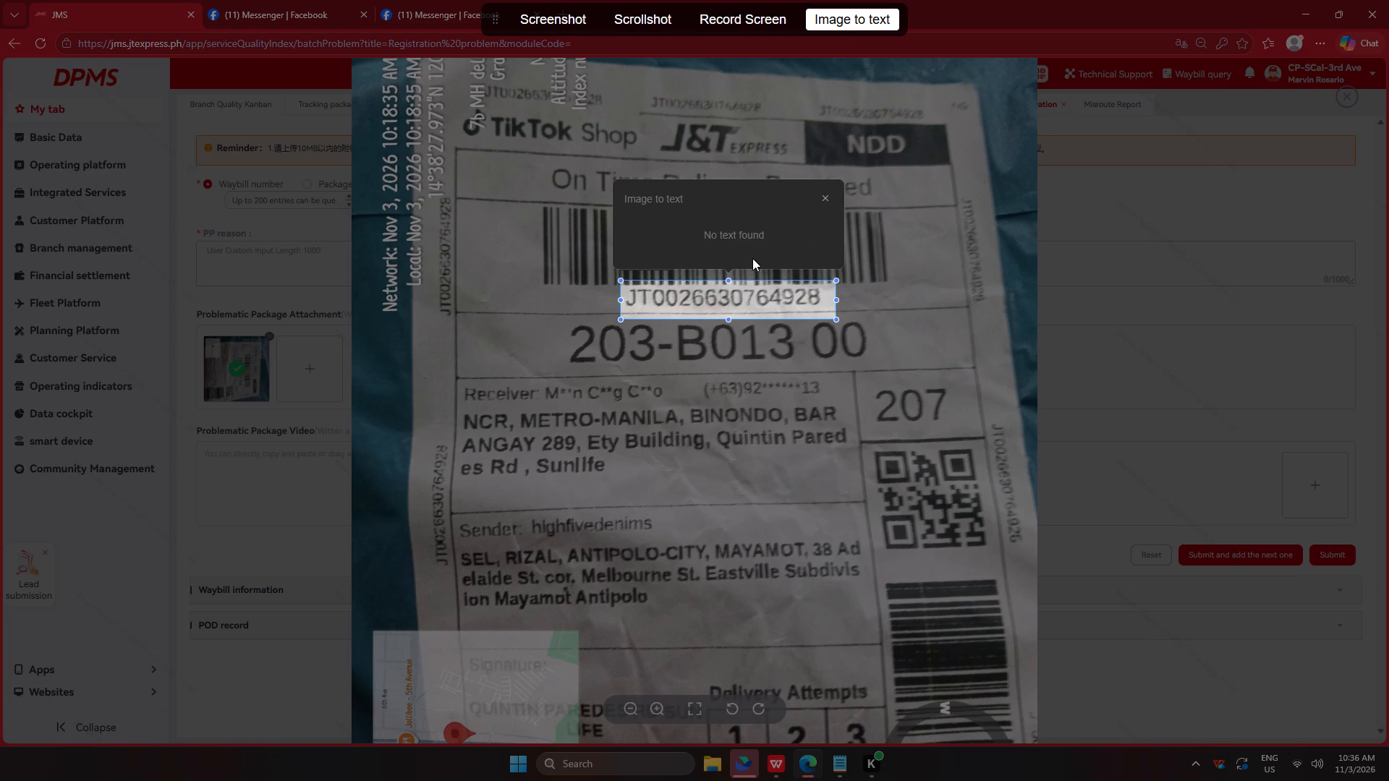
{"action": "key", "text": "Escape"}
Start another screen capture to extract the waybill number from the parcel label photo.
{"action": "key", "text": "ctrl+shift+a"}
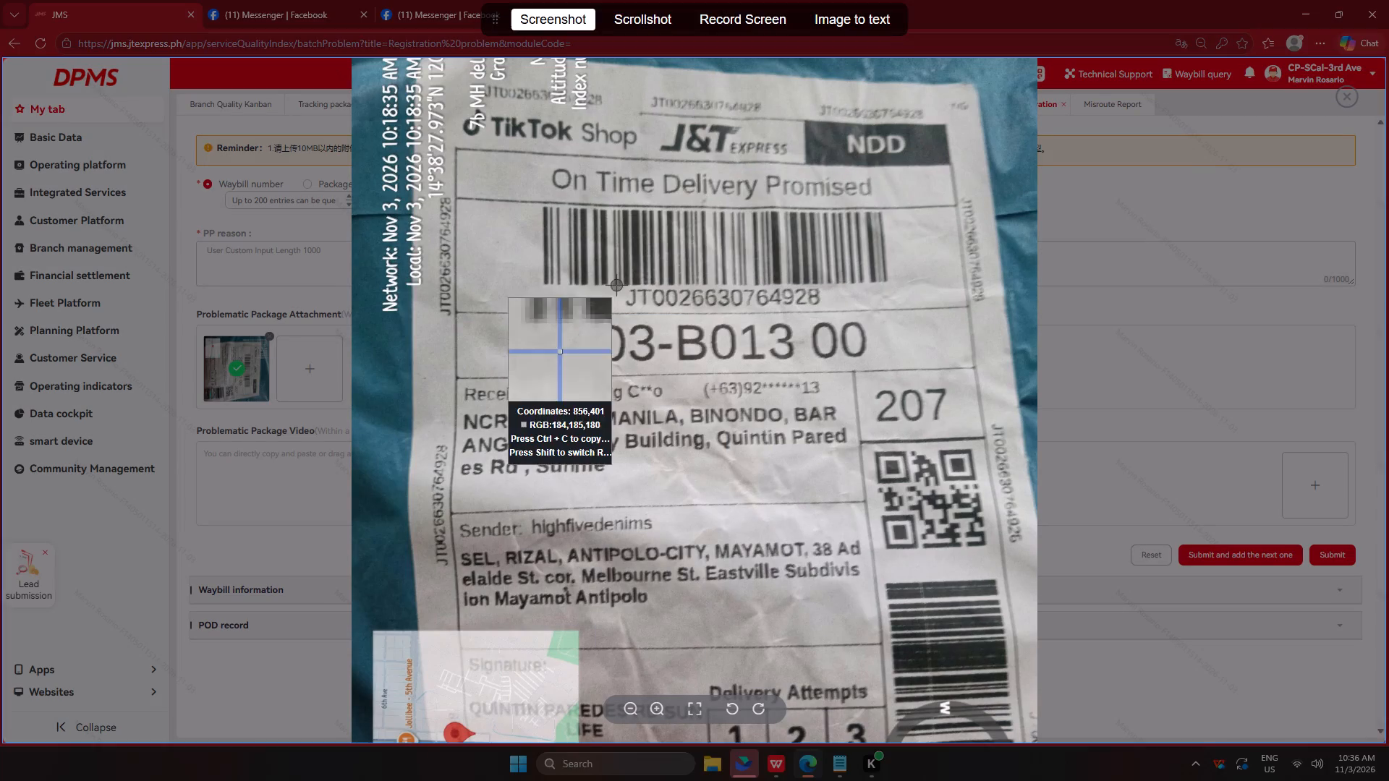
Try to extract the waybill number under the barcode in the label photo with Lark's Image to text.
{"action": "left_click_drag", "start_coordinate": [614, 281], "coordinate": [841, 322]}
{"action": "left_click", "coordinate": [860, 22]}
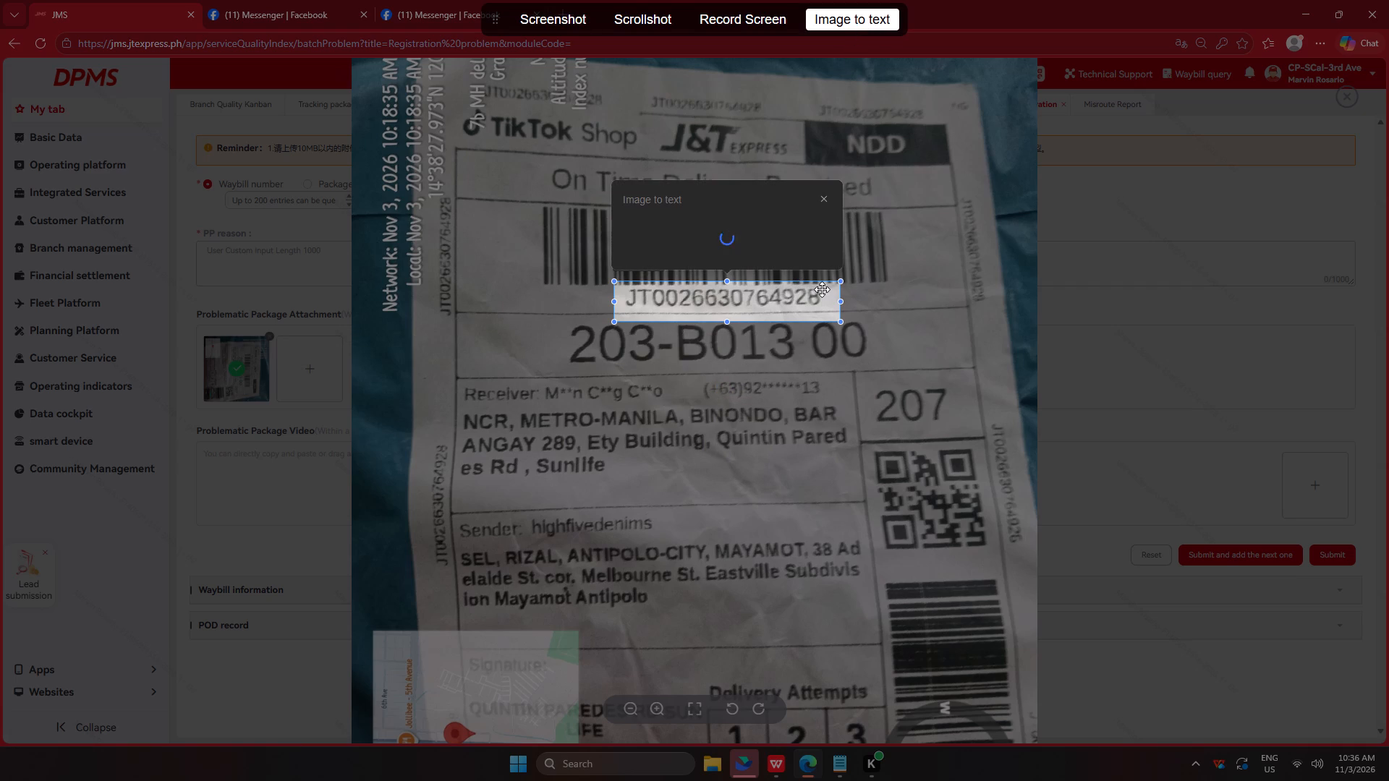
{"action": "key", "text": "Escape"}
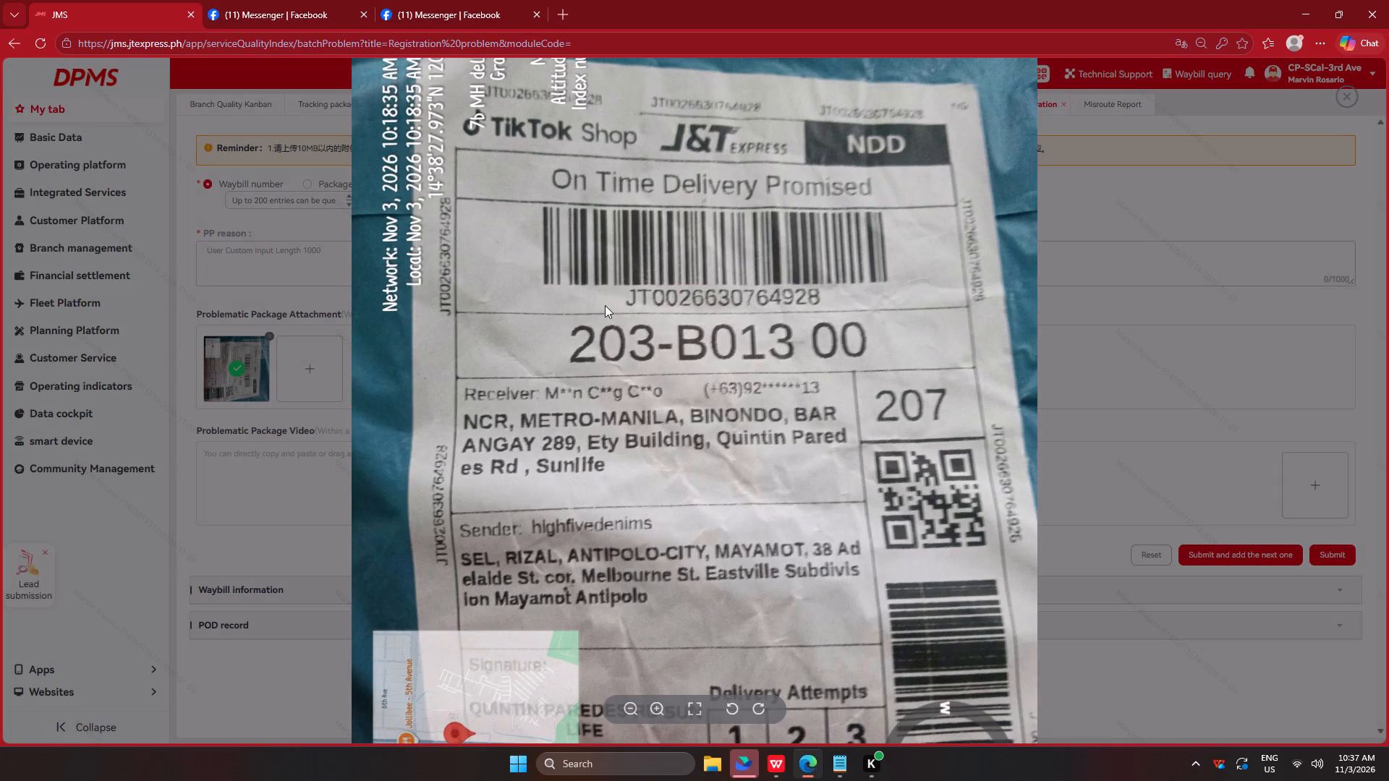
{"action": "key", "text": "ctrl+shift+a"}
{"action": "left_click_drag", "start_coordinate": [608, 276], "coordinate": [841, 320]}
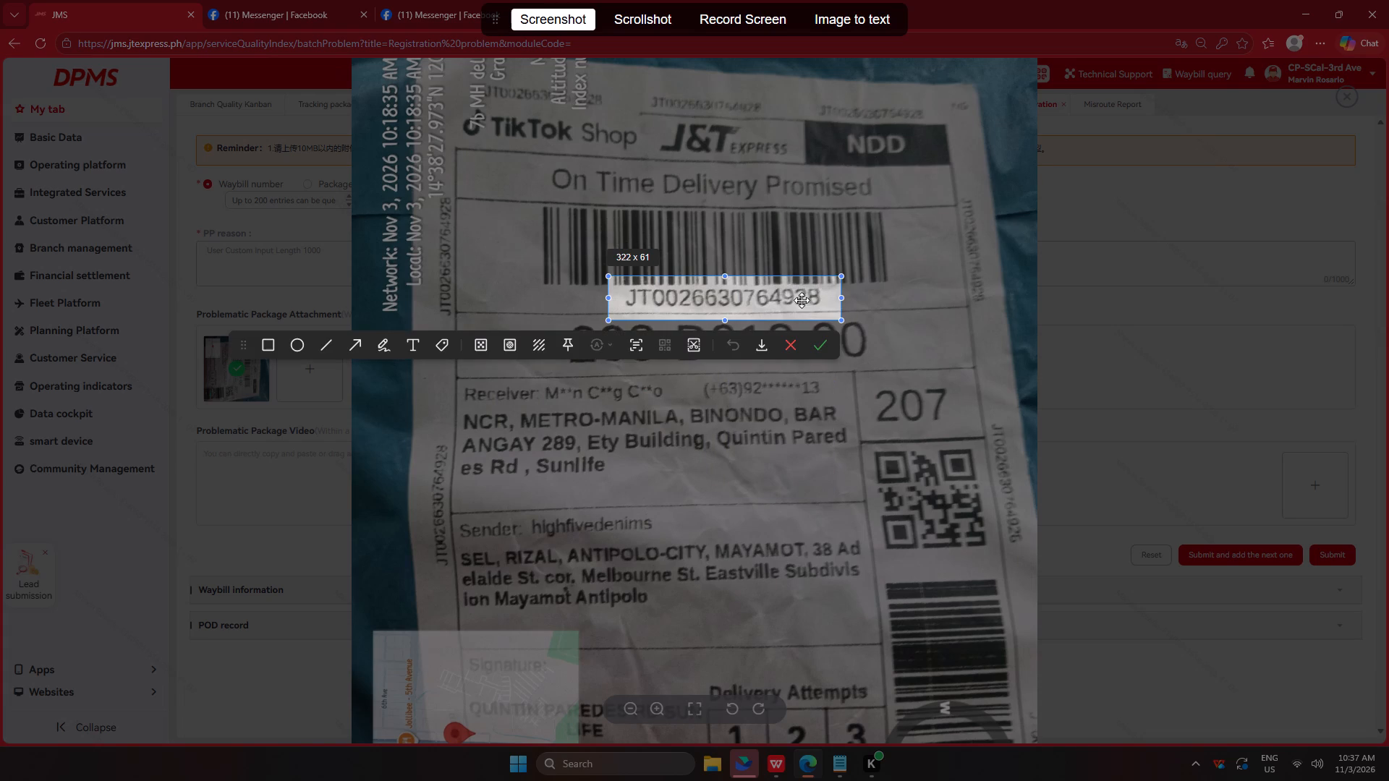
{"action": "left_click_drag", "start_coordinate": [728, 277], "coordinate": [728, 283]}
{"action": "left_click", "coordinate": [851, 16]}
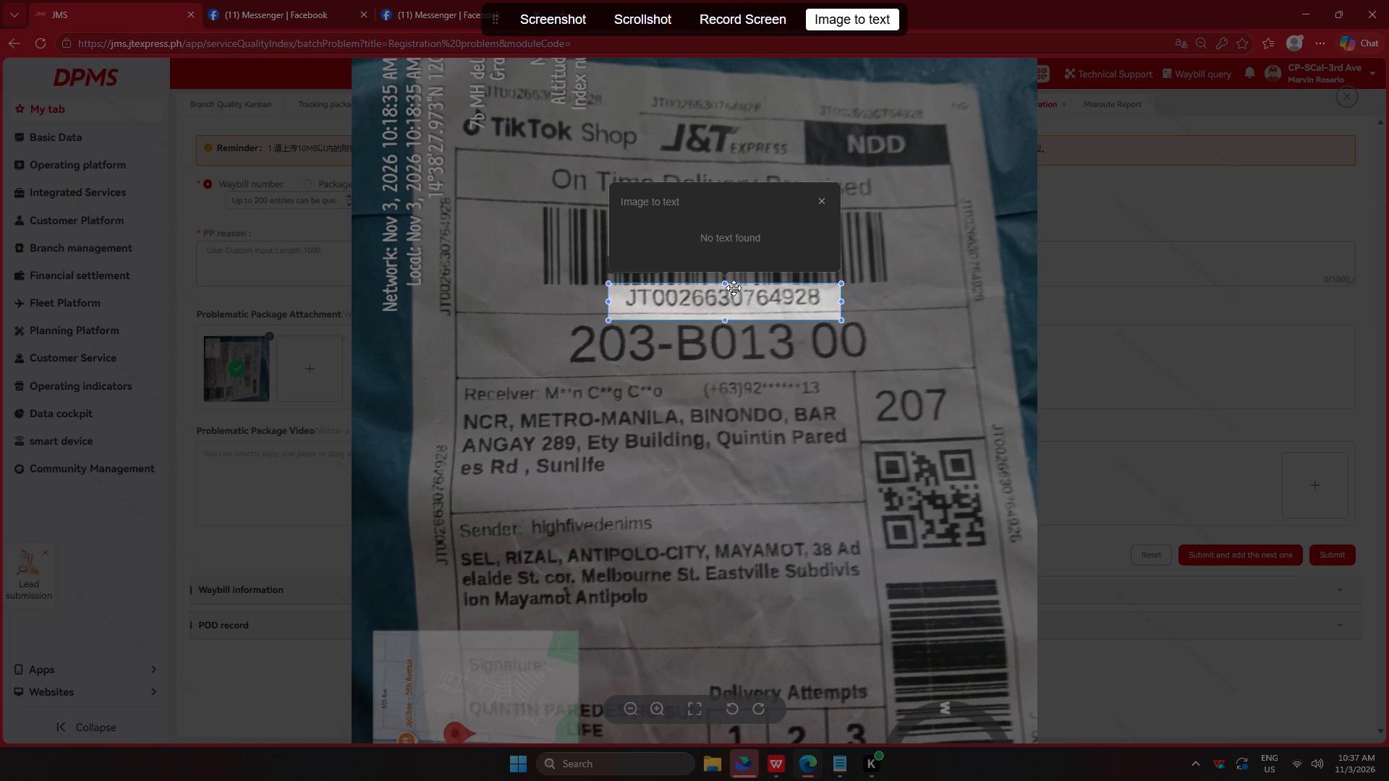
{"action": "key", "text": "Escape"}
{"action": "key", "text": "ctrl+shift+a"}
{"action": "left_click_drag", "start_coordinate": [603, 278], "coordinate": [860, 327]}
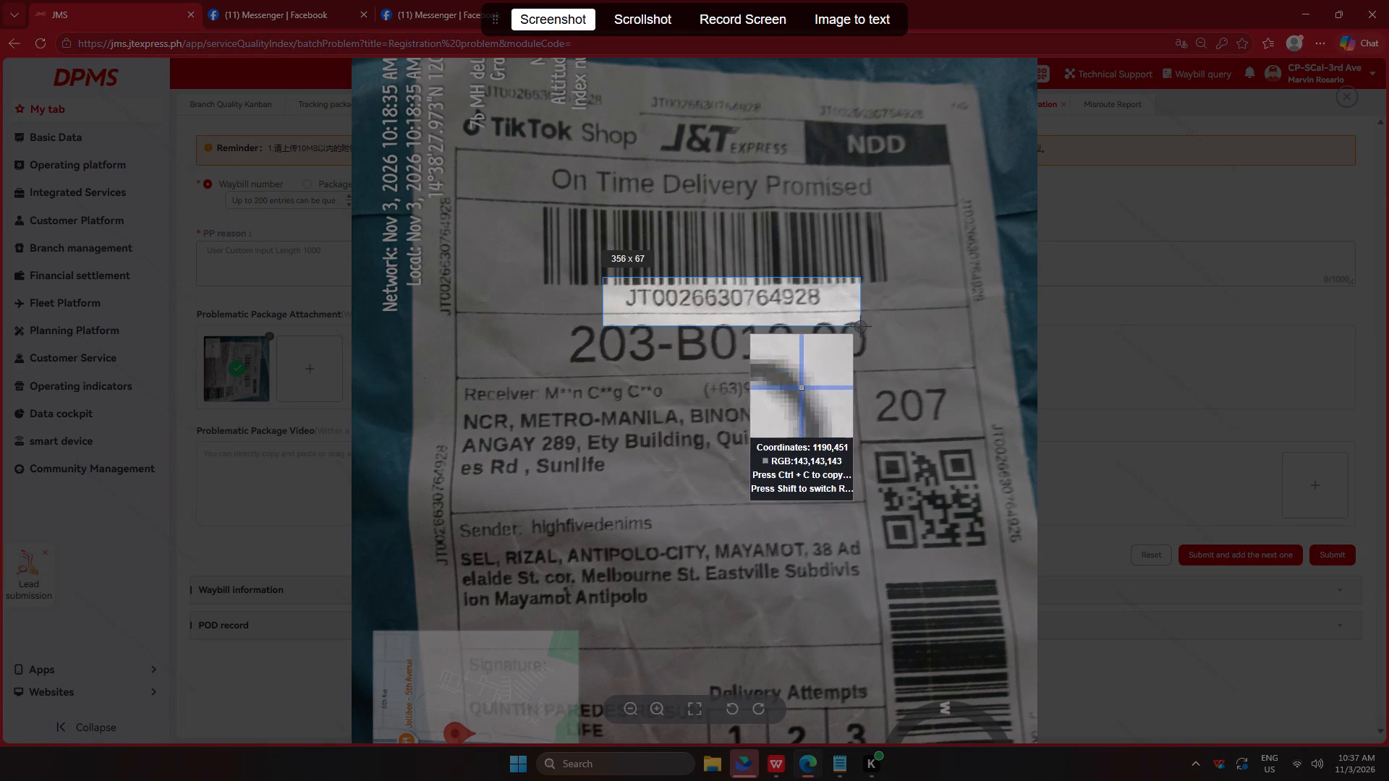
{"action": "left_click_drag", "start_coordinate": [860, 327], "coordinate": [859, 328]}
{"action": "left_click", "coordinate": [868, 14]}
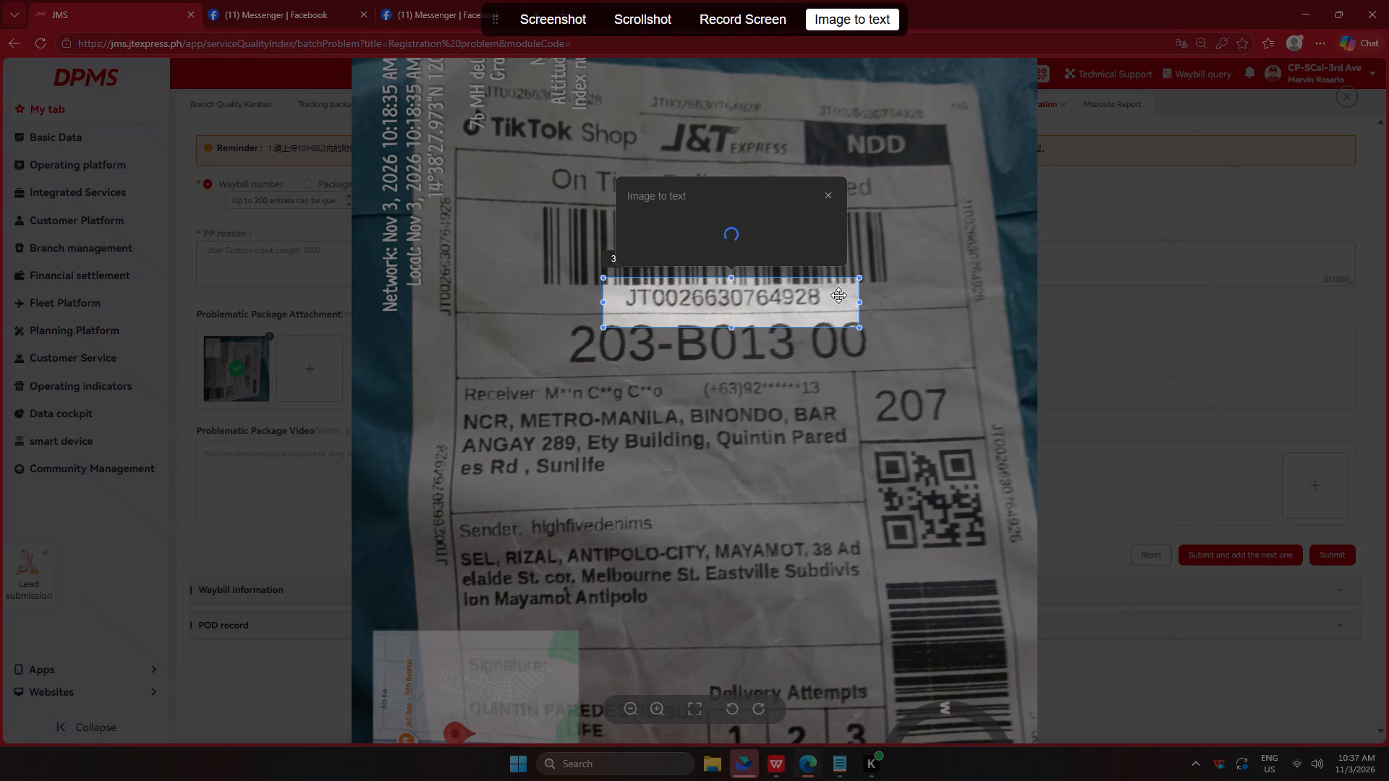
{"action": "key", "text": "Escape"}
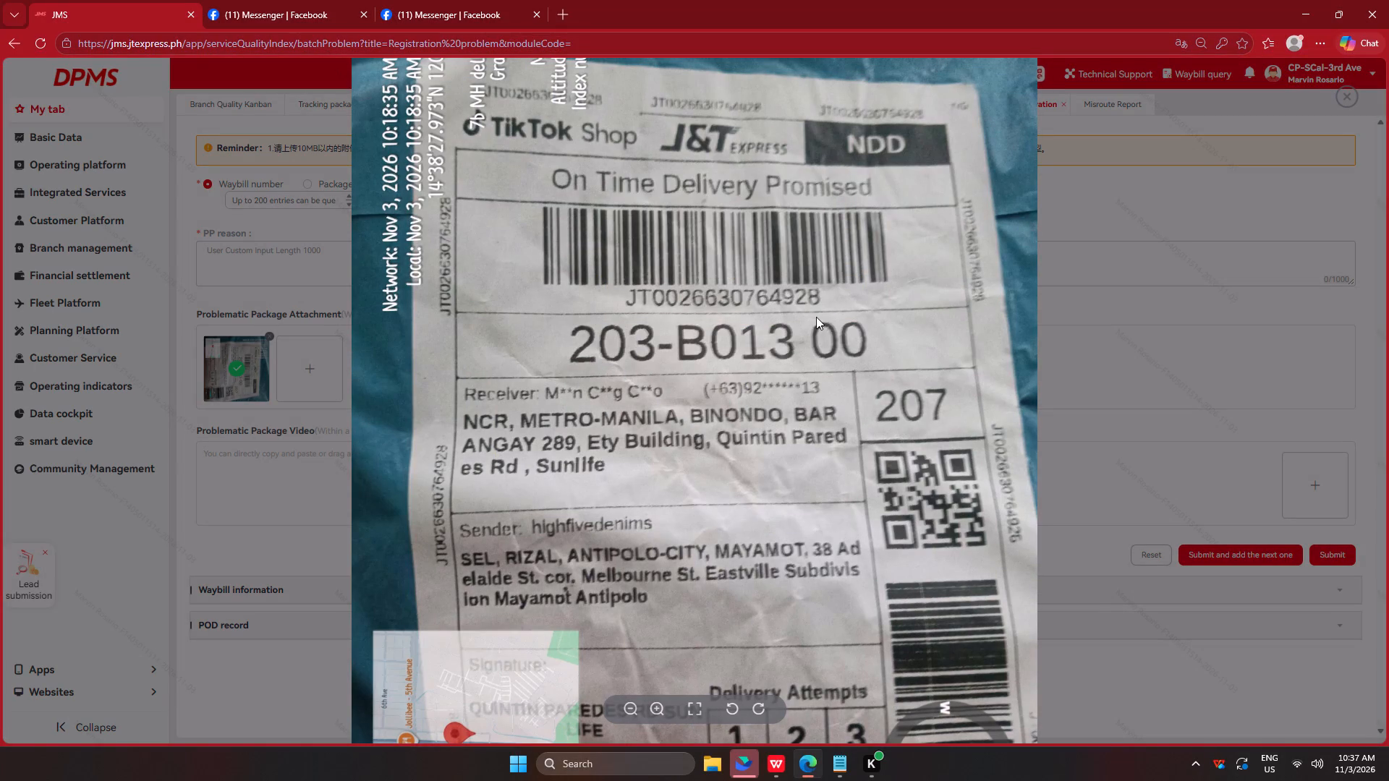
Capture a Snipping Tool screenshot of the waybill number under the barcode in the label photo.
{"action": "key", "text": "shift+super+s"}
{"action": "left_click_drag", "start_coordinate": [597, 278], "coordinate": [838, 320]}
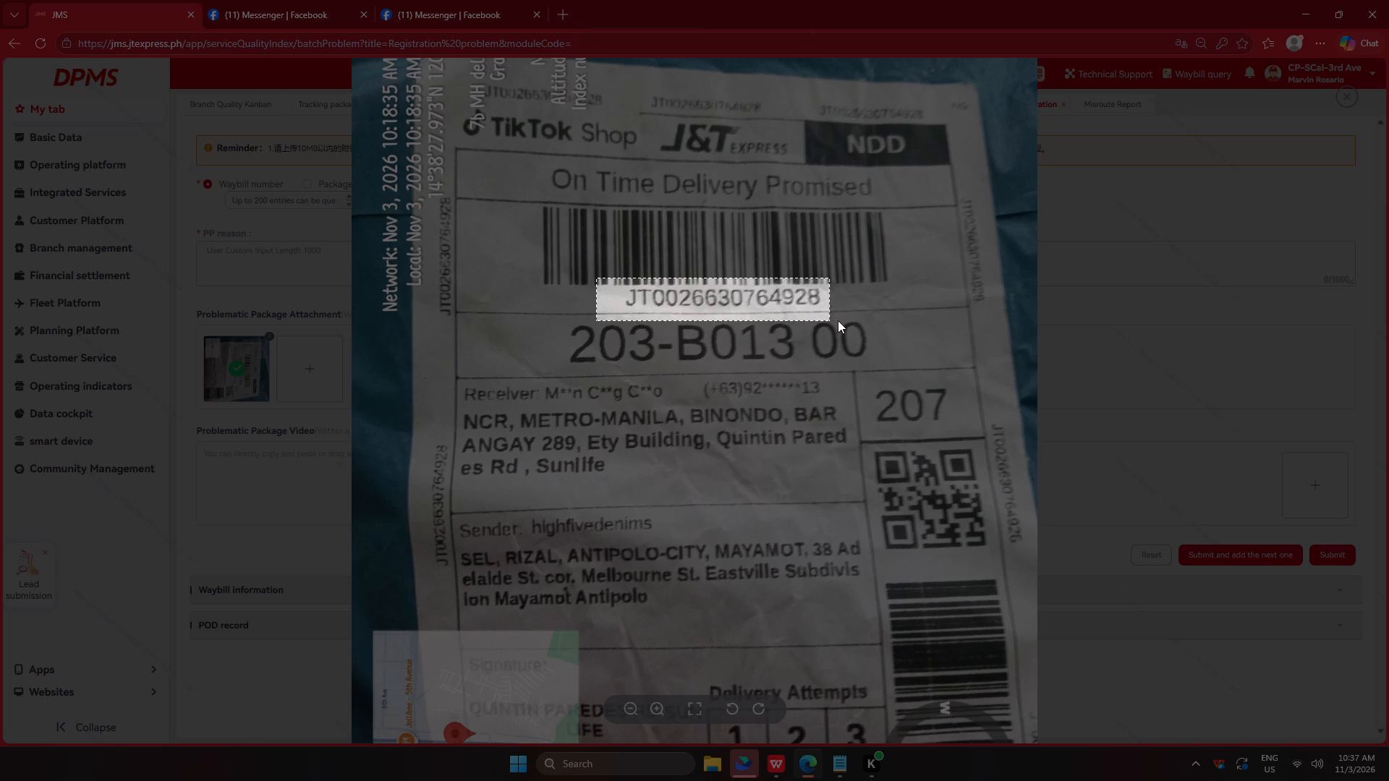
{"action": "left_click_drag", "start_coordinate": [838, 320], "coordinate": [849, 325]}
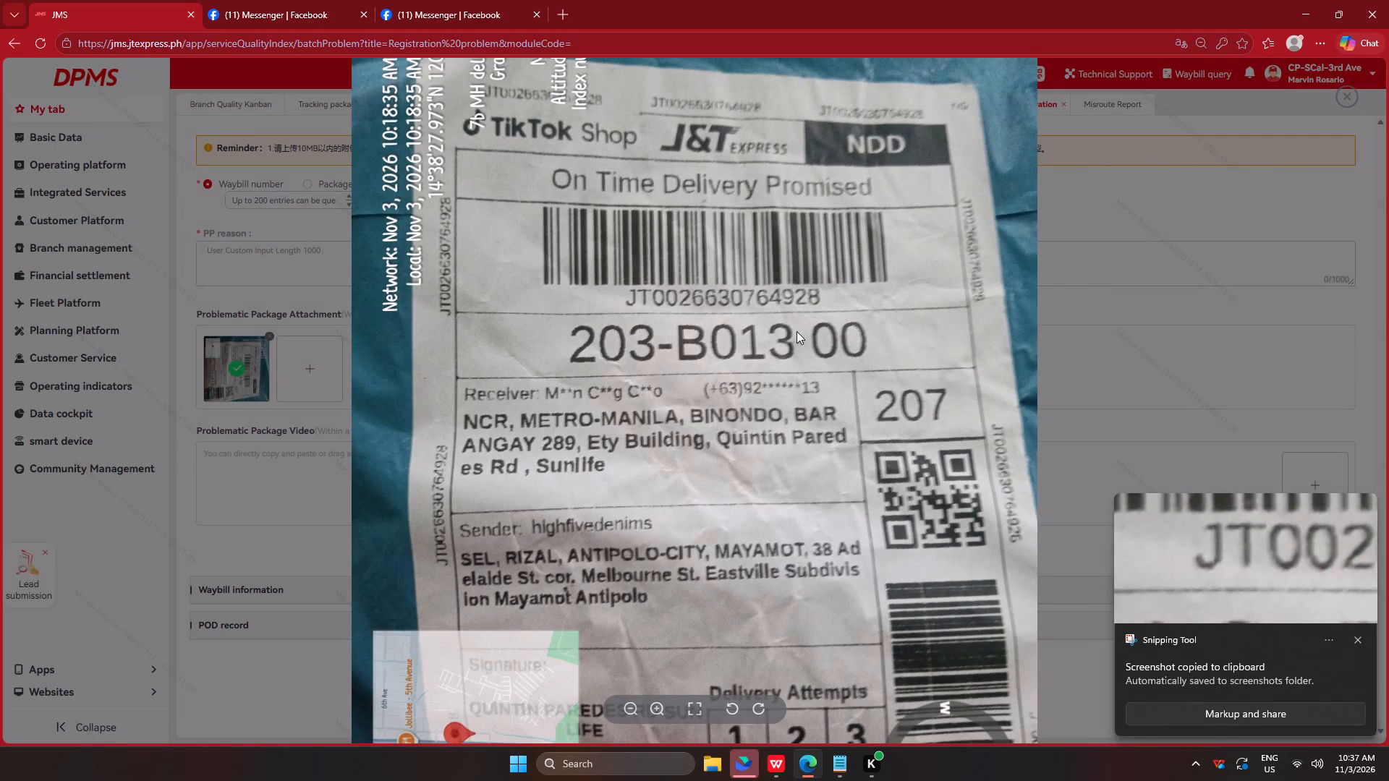
{"action": "key", "text": "shift+super+s"}
{"action": "left_click", "coordinate": [764, 21]}
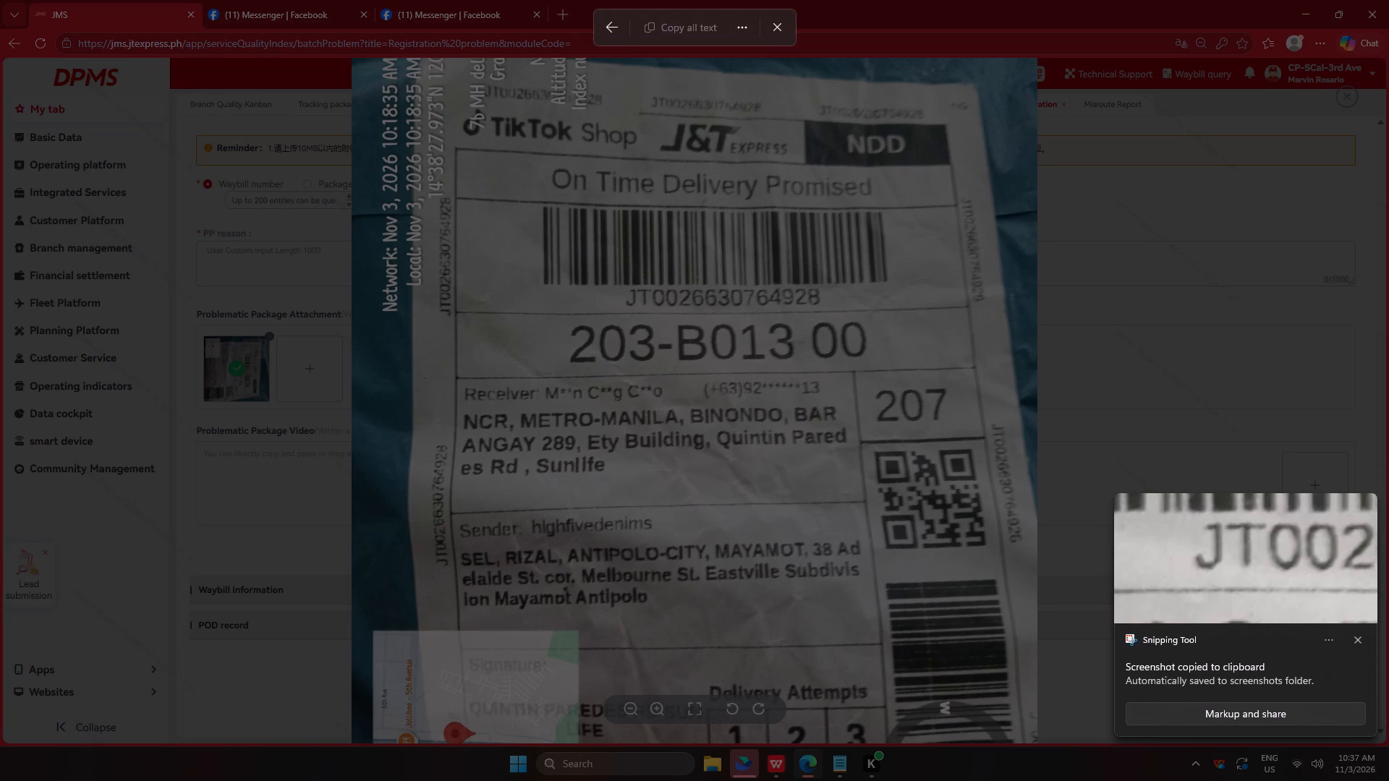
{"action": "left_click_drag", "start_coordinate": [600, 284], "coordinate": [854, 323]}
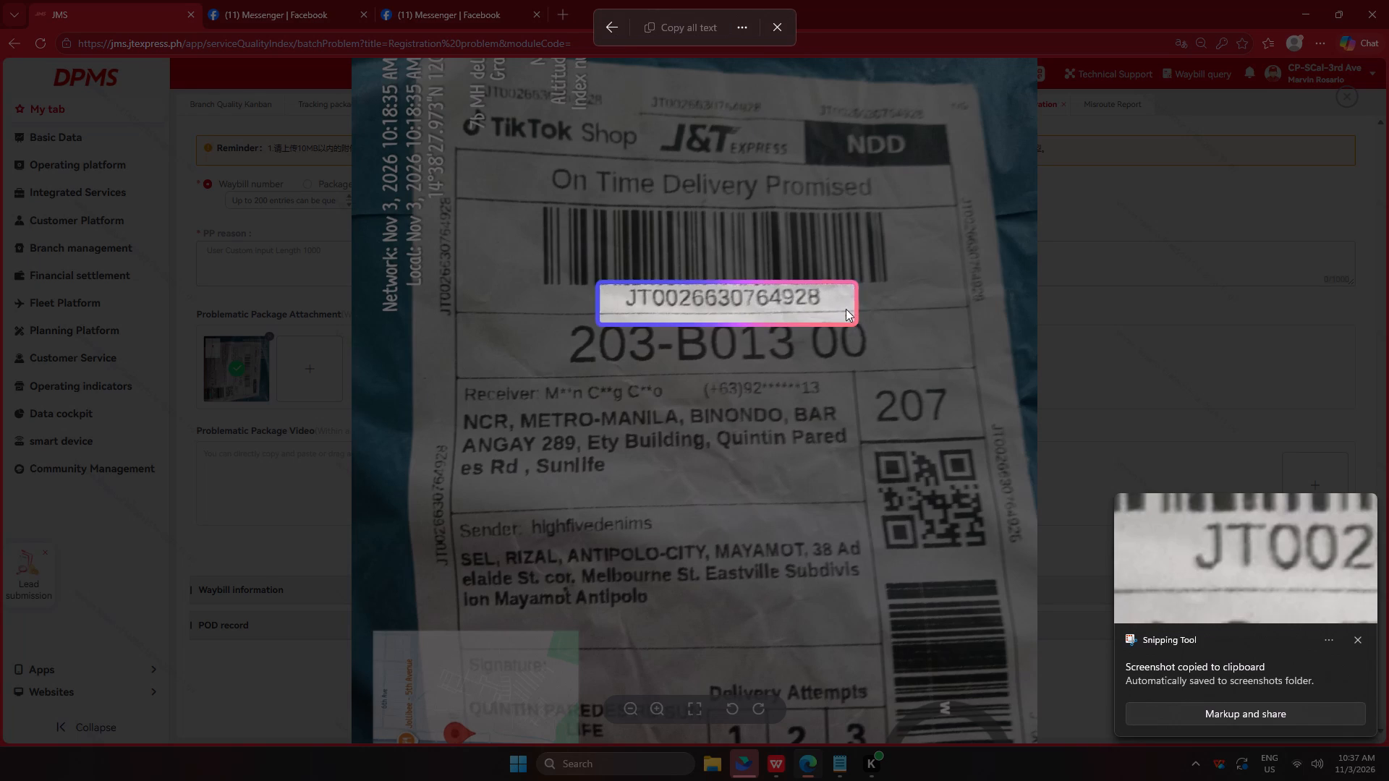
{"action": "left_click", "coordinate": [1090, 295]}
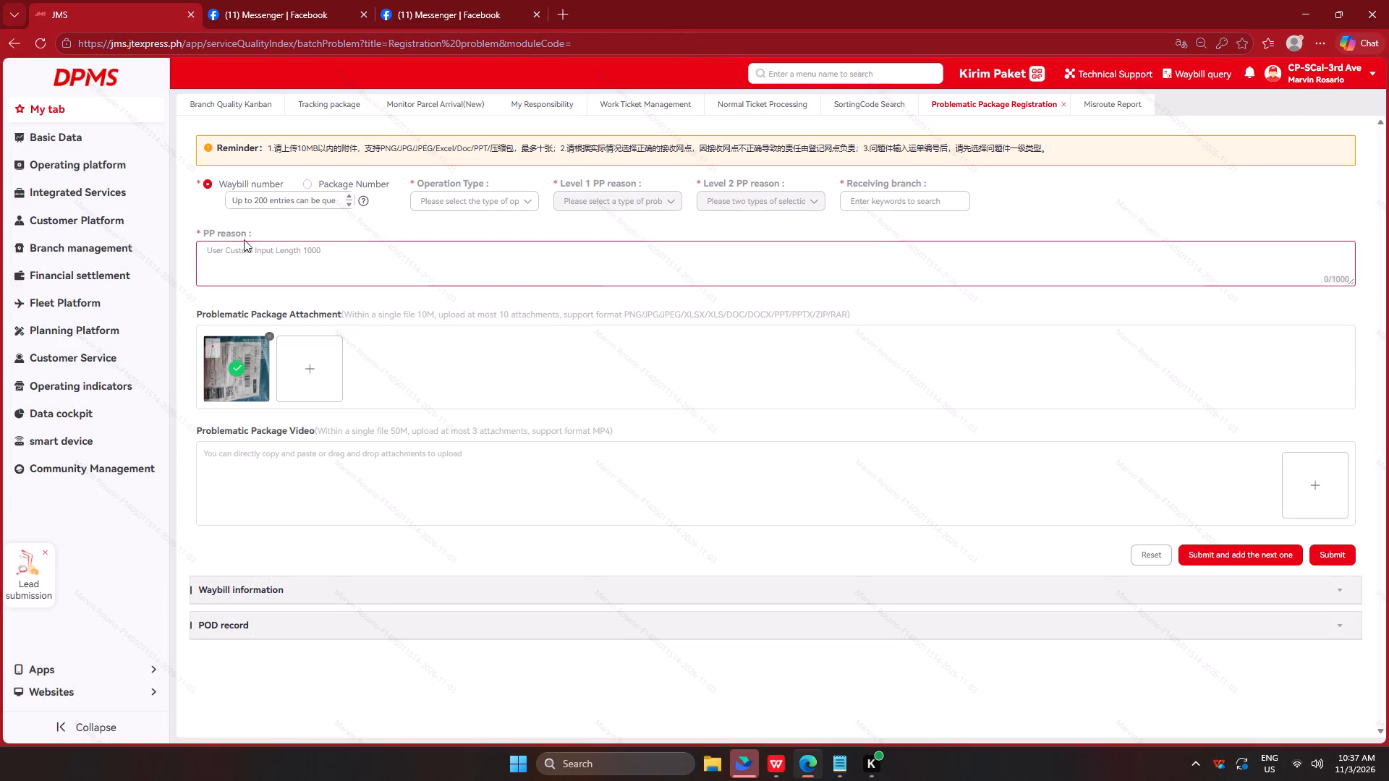
{"action": "left_click", "coordinate": [261, 202]}
{"action": "key", "text": "ctrl+v"}
{"action": "left_click", "coordinate": [538, 229]}
Set the operation type of the problematic package registration to Delivery.
{"action": "left_click", "coordinate": [515, 198]}
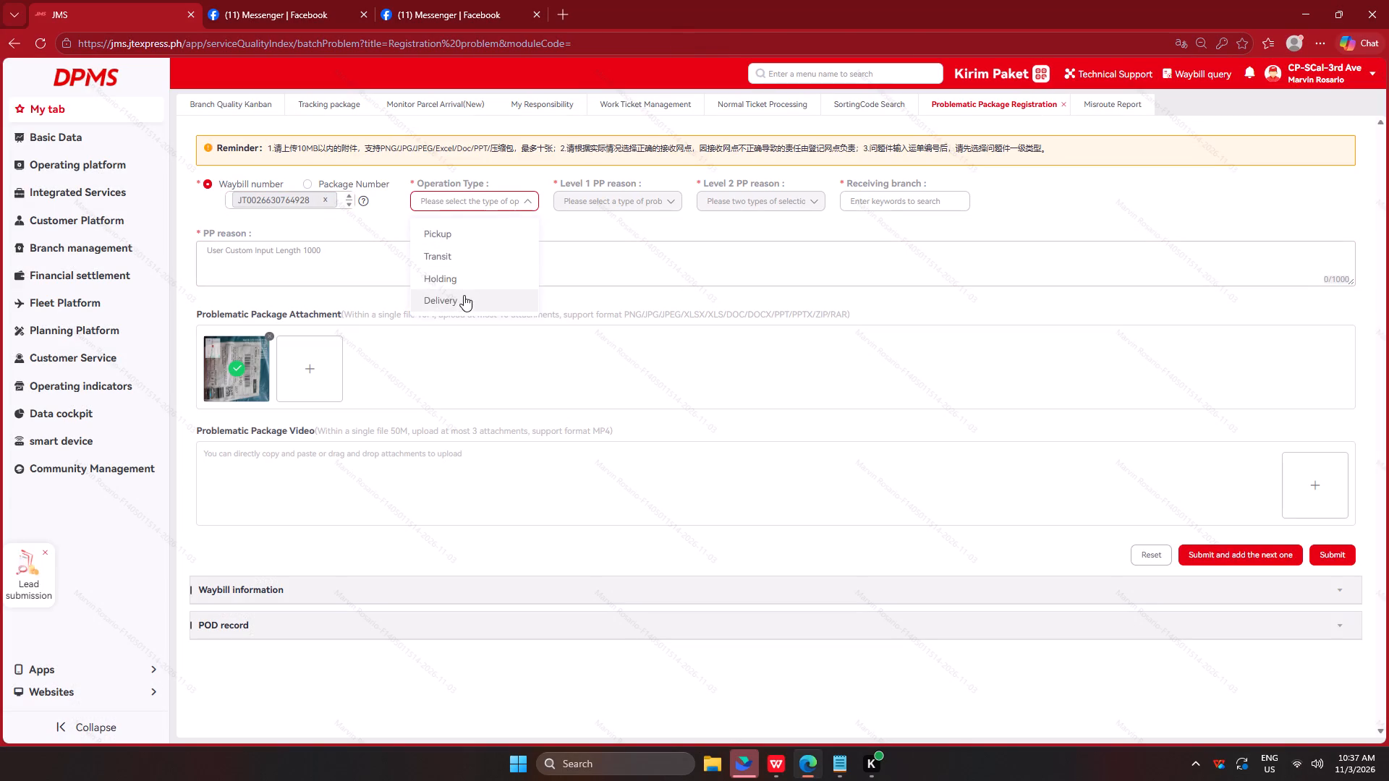
{"action": "left_click", "coordinate": [464, 295]}
Filter the level 1 PP reasons by "wr", choose "Wrongly sorted", and set the level 2 reason to the "Distribute Warehouse Mis…" option.
{"action": "left_click", "coordinate": [635, 200]}
{"action": "key", "text": "w"}
{"action": "key", "text": "r"}
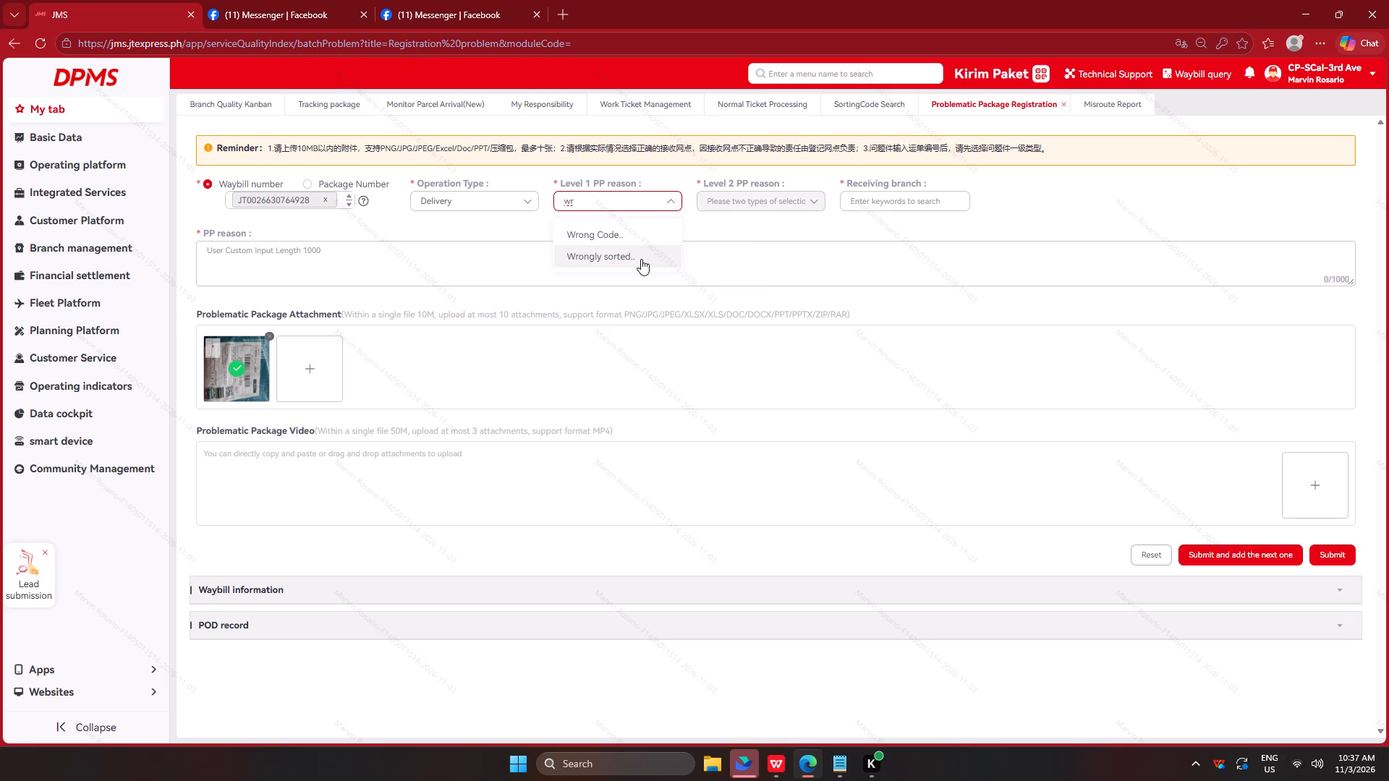
{"action": "left_click", "coordinate": [641, 259]}
{"action": "left_click", "coordinate": [778, 208]}
{"action": "left_click", "coordinate": [771, 261]}
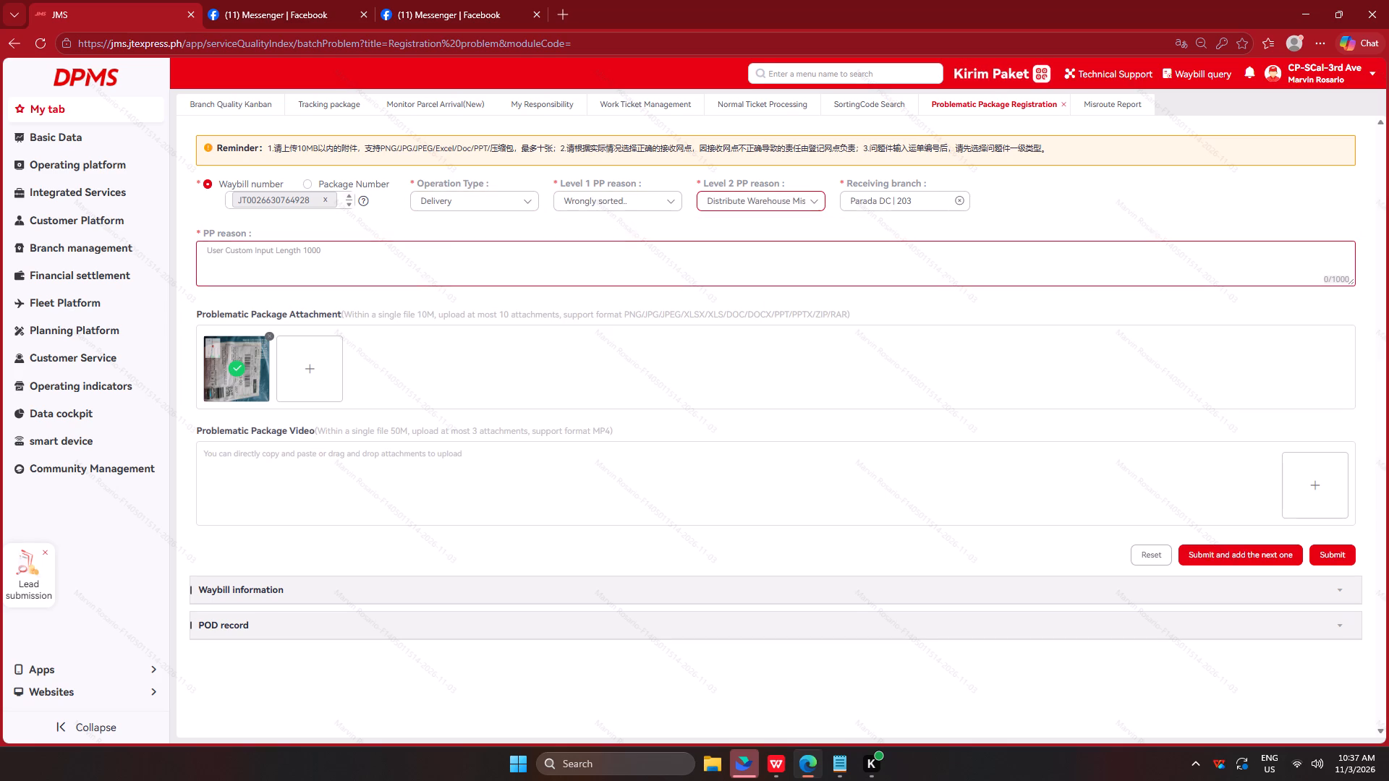
{"action": "left_click", "coordinate": [334, 102]}
{"action": "left_click", "coordinate": [284, 237]}
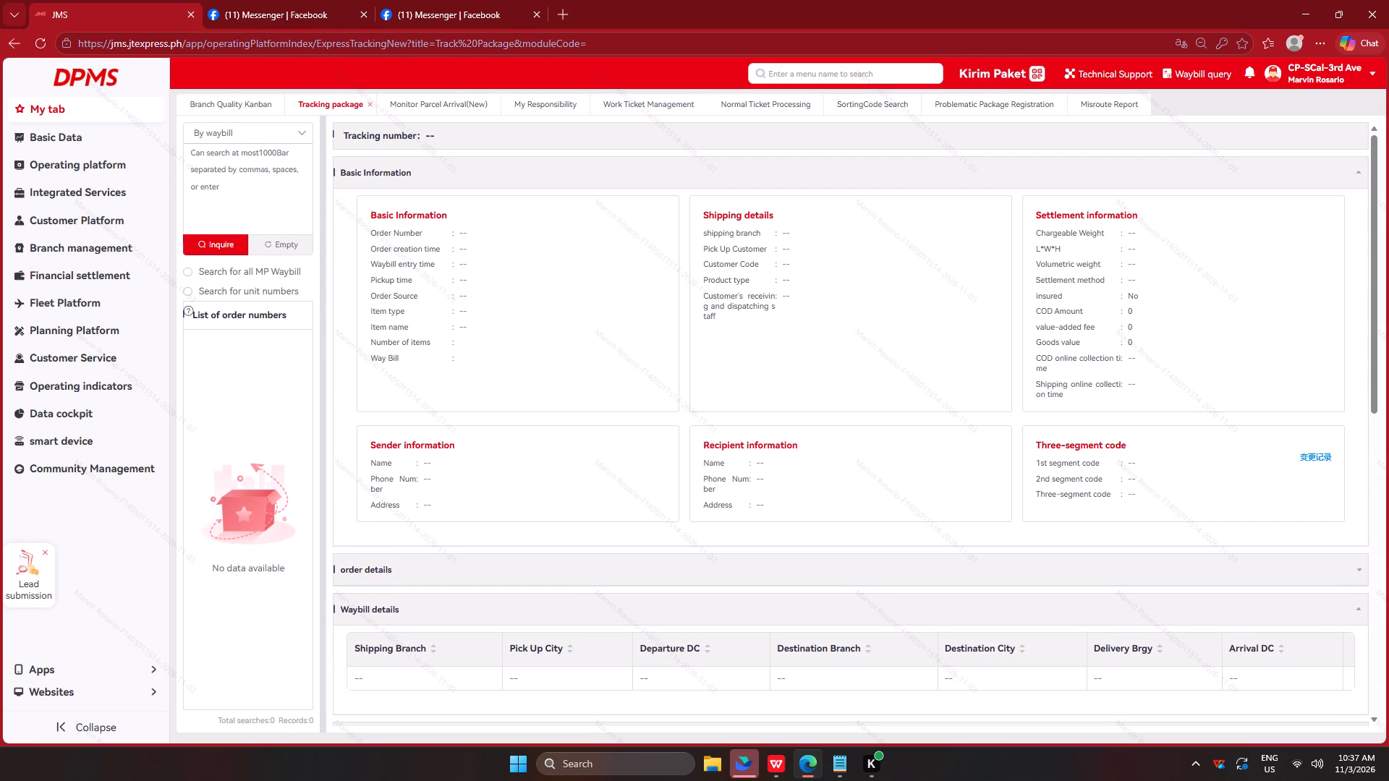
{"action": "left_click", "coordinate": [297, 206]}
{"action": "key", "text": "ctrl+v"}
{"action": "left_click", "coordinate": [209, 243]}
{"action": "scroll", "coordinate": [751, 522], "scroll_direction": "down", "scroll_amount": 5}
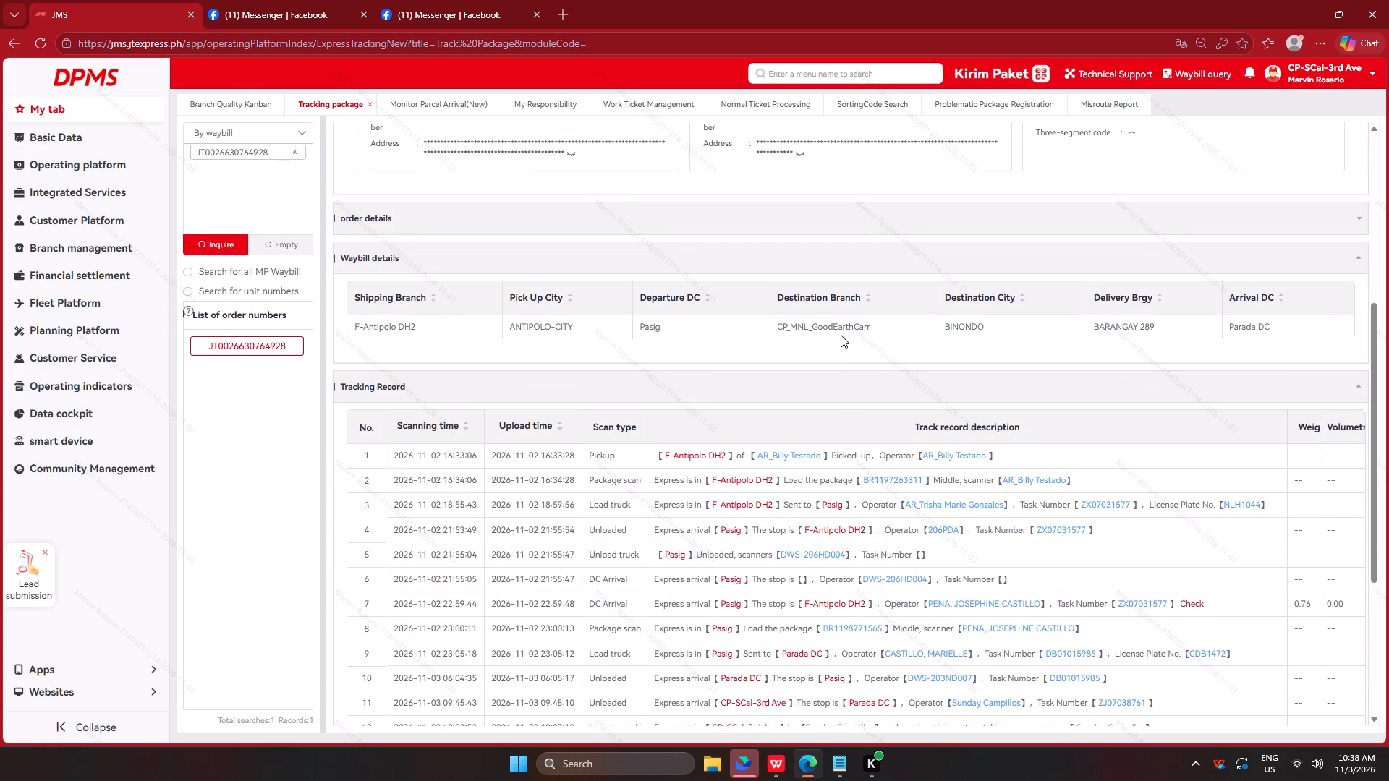
{"action": "triple_click", "coordinate": [841, 330]}
{"action": "key", "text": "ctrl+c"}
{"action": "key", "text": "ctrl+c"}
{"action": "key", "text": "ctrl+c"}
{"action": "key", "text": "ctrl+c"}
{"action": "key", "text": "ctrl+c"}
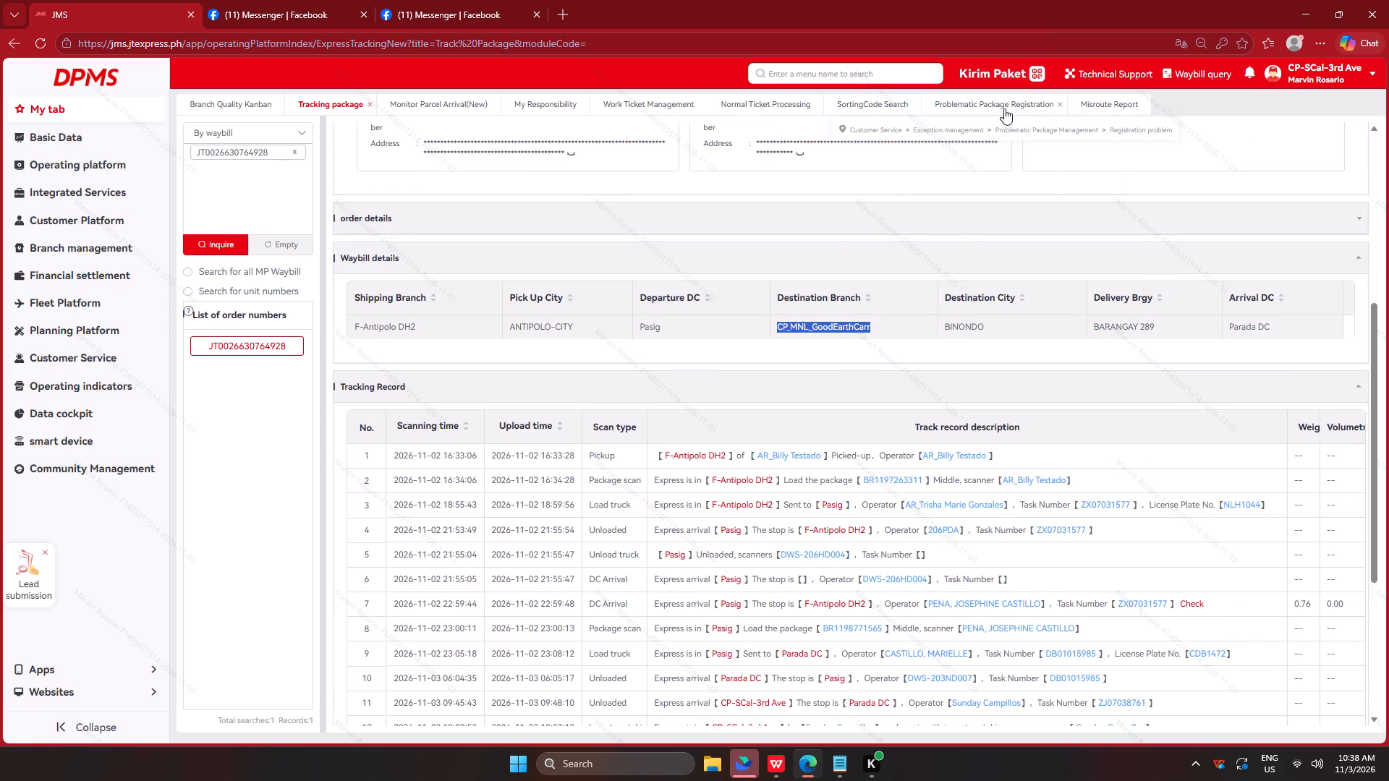
{"action": "left_click", "coordinate": [1004, 108]}
{"action": "left_click", "coordinate": [321, 254]}
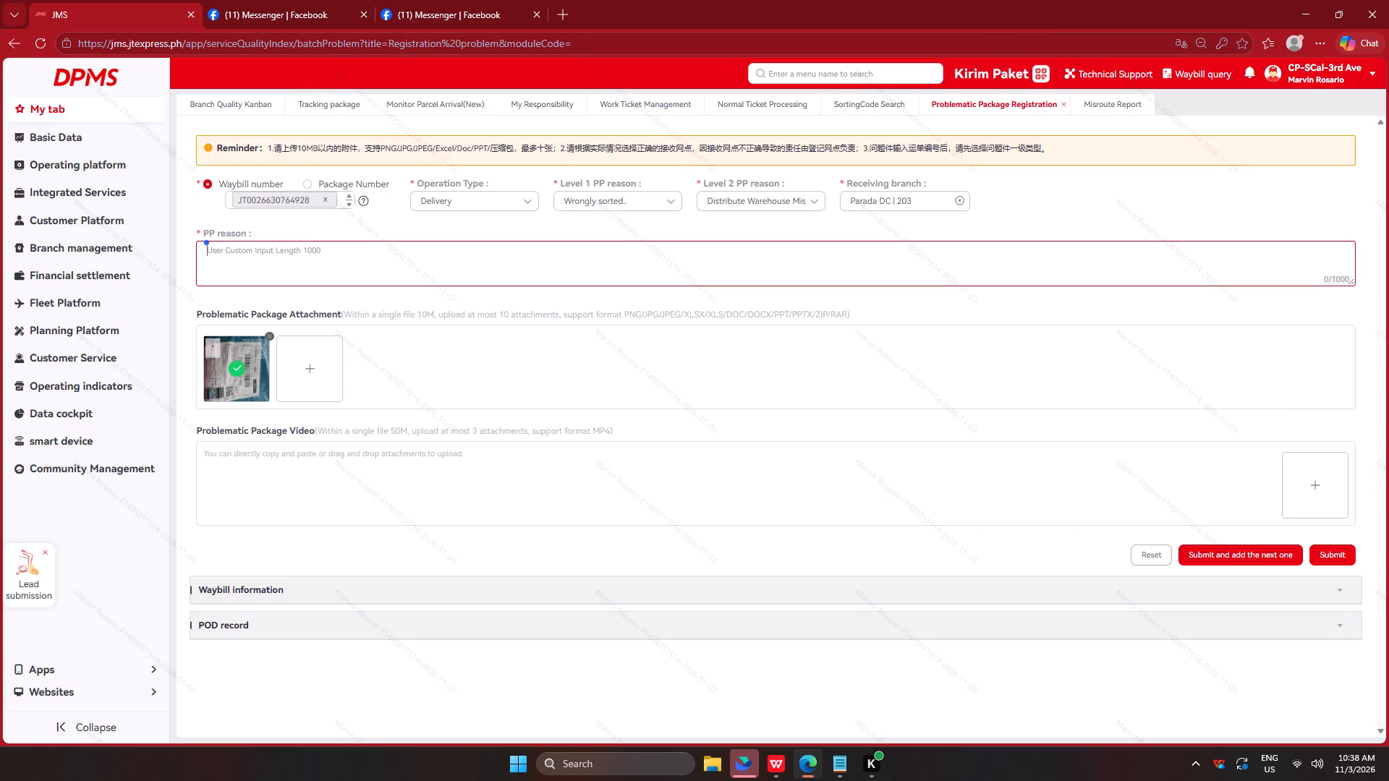
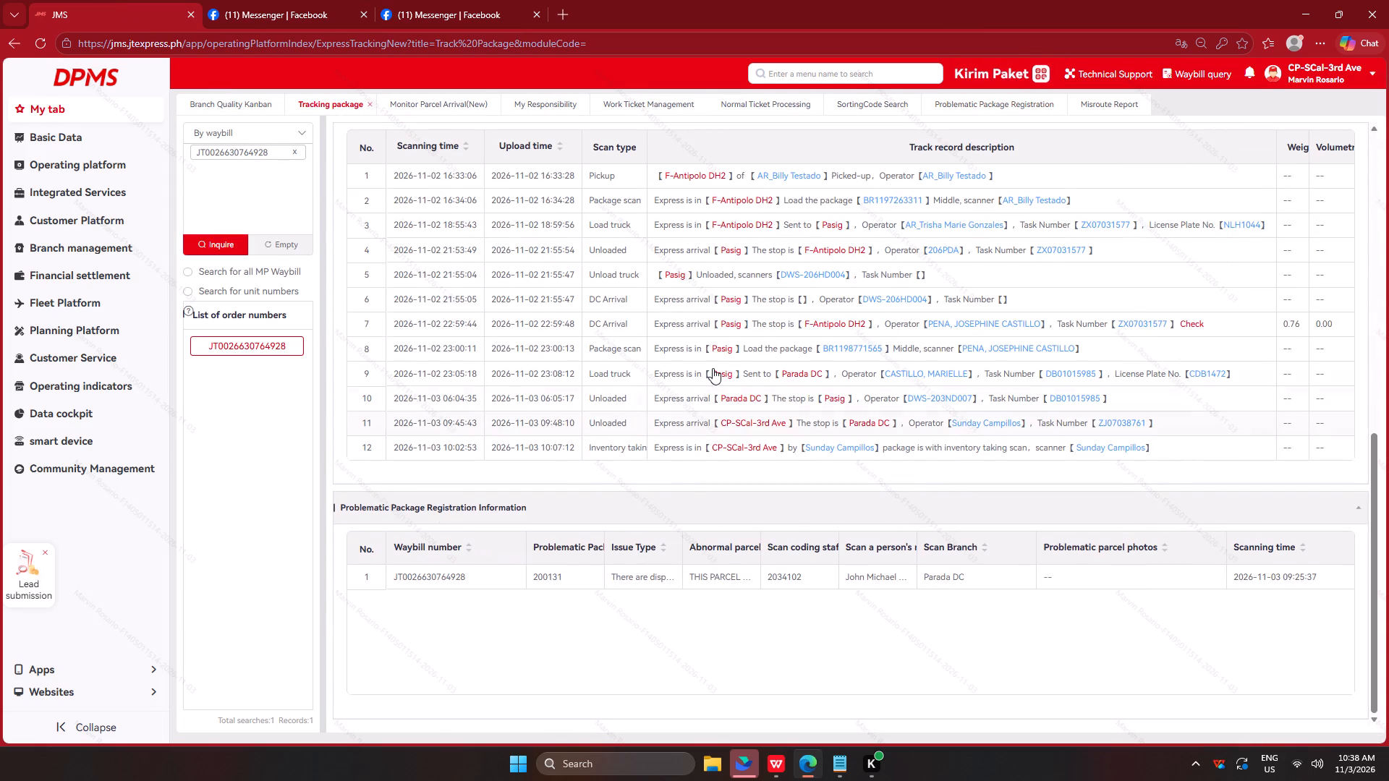
{"action": "left_click", "coordinate": [216, 250]}
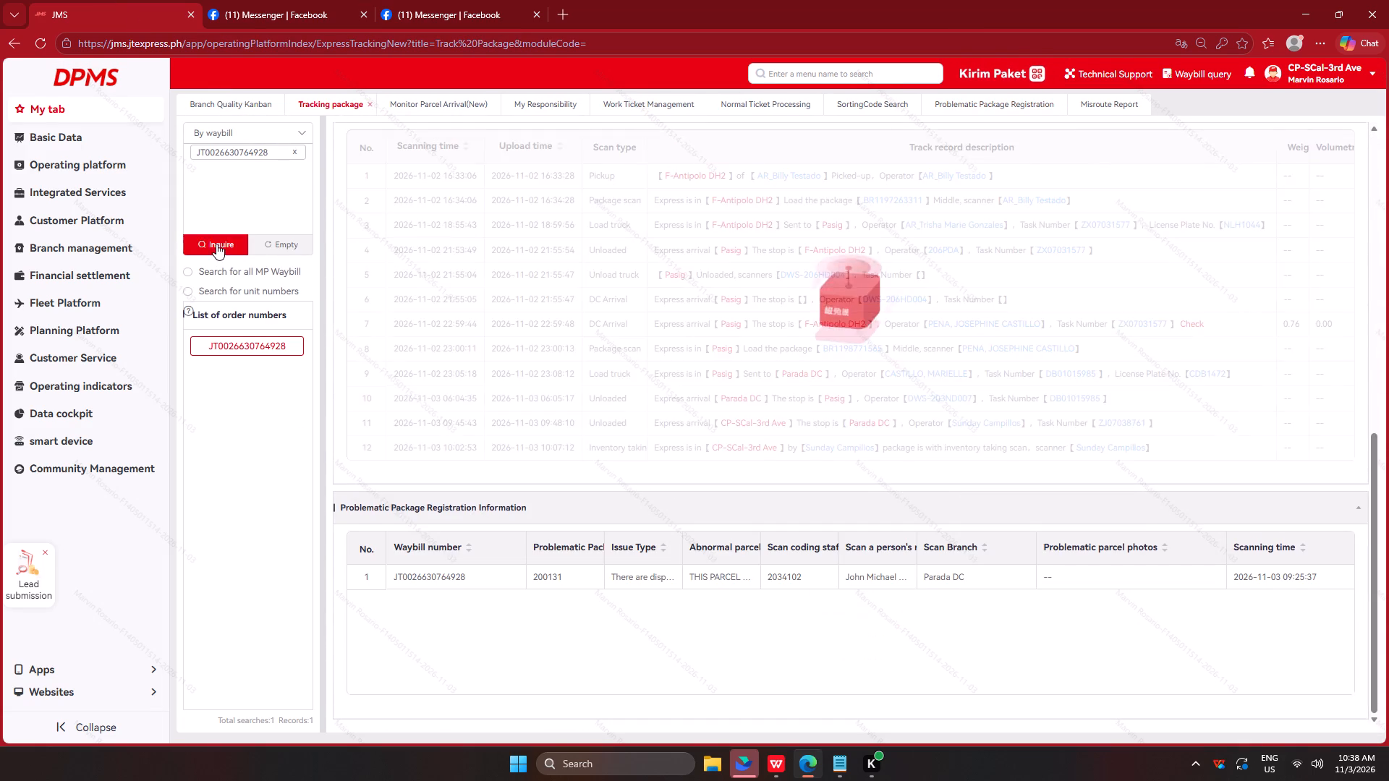
{"action": "triple_click", "coordinate": [216, 244]}
{"action": "left_click", "coordinate": [216, 244]}
{"action": "left_click", "coordinate": [216, 244]}
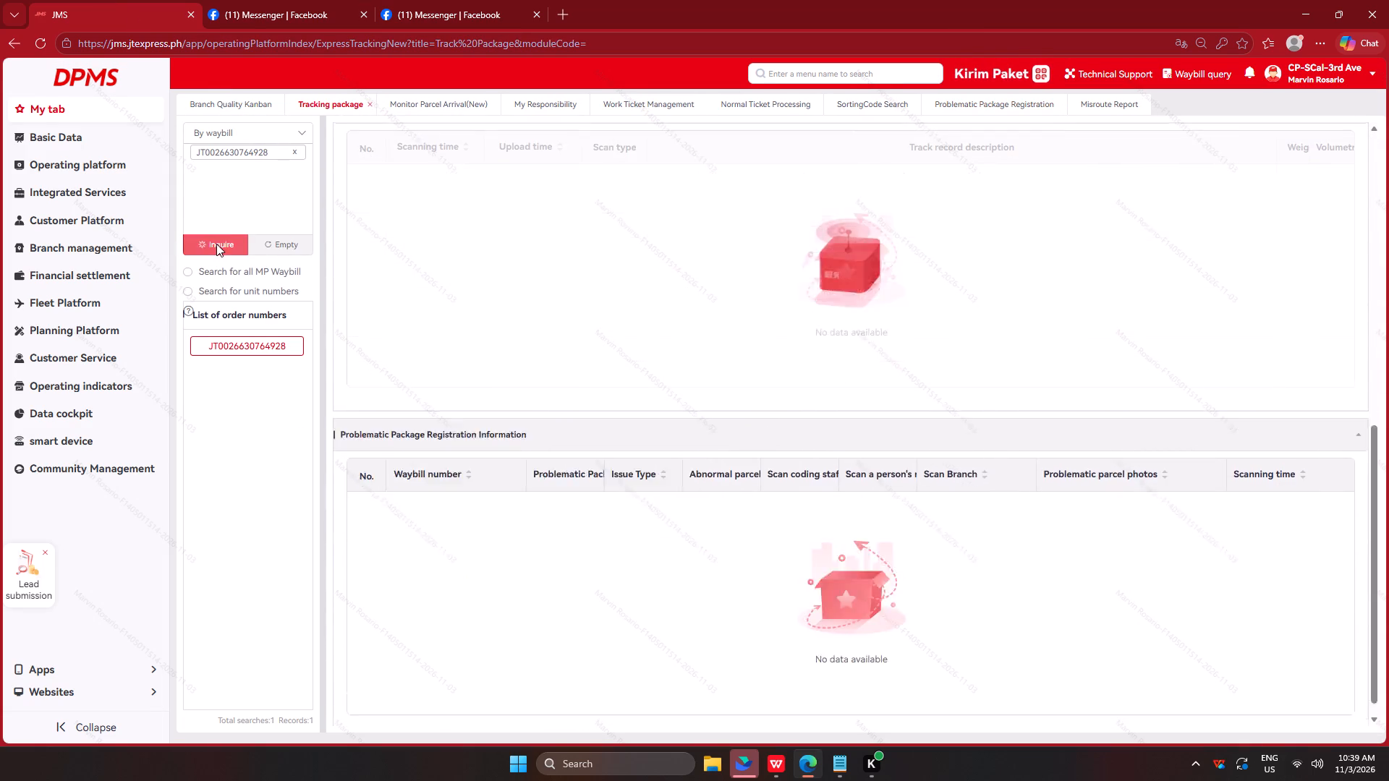
{"action": "left_click", "coordinate": [217, 244]}
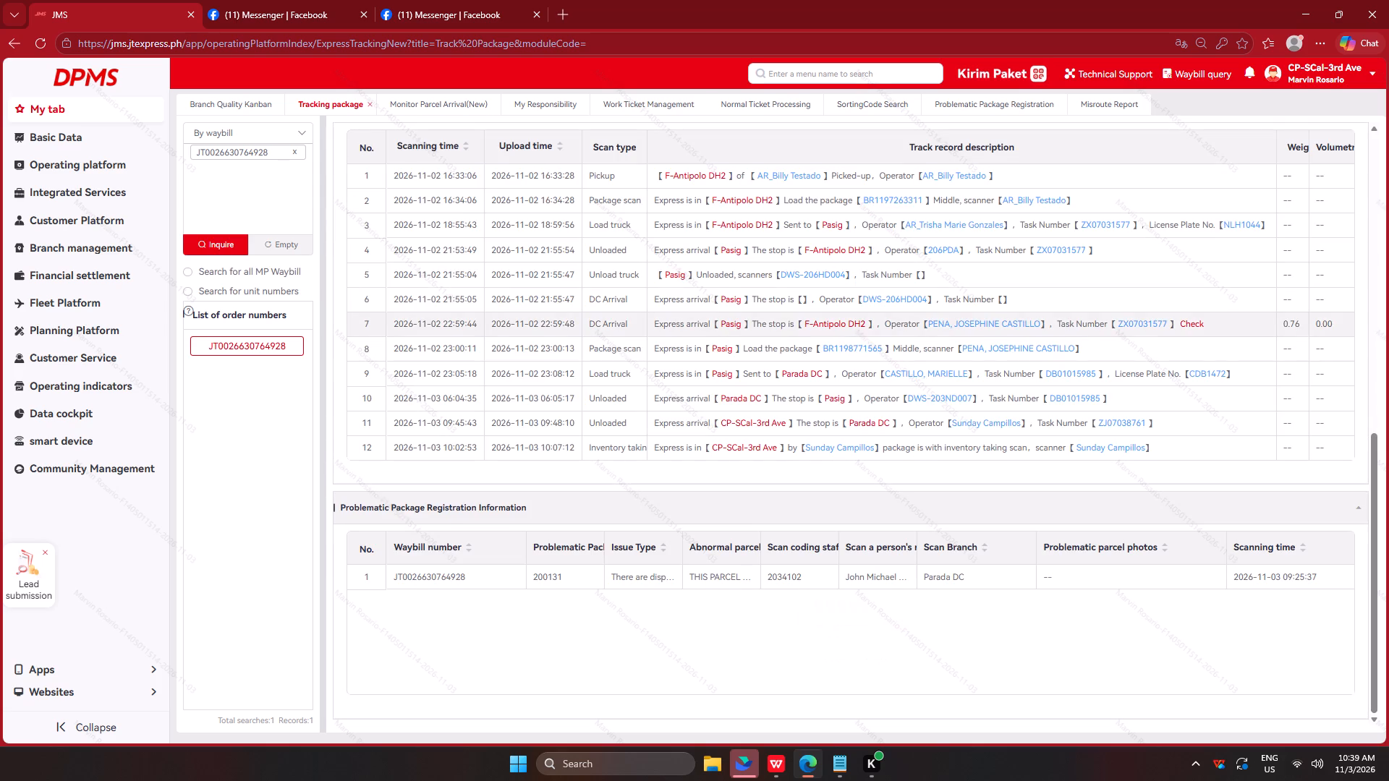
{"action": "scroll", "coordinate": [675, 336], "scroll_direction": "up", "scroll_amount": 6}
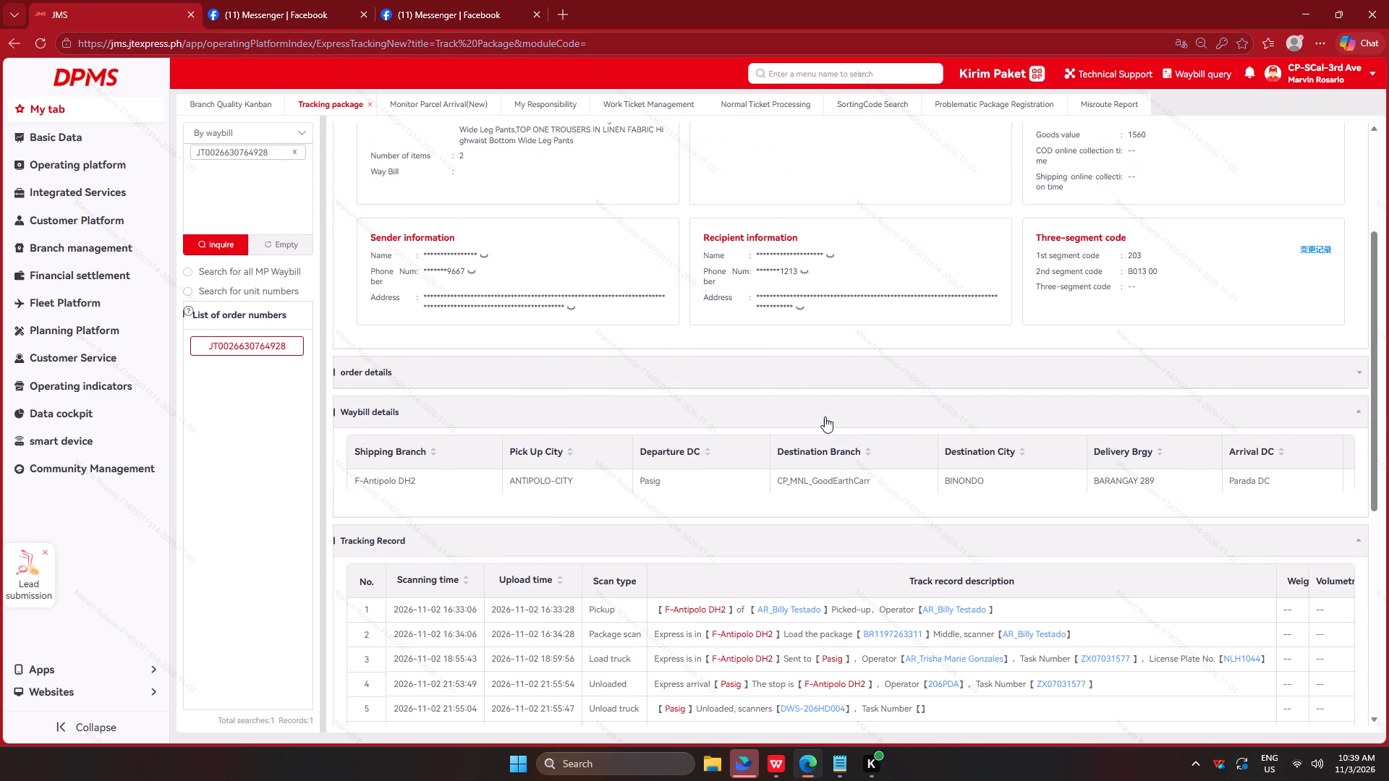
Return to the Problematic Package Registration form.
{"action": "left_click", "coordinate": [982, 103]}
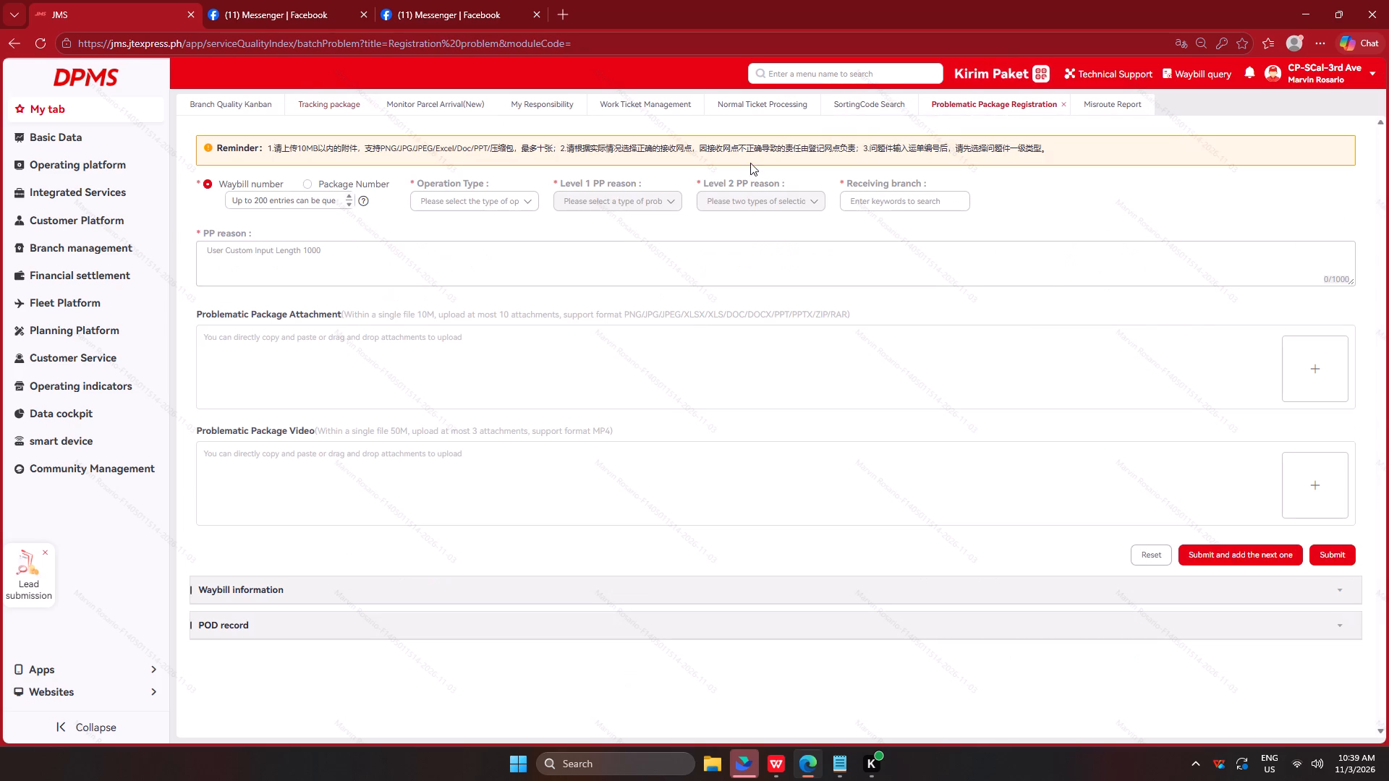
{"action": "left_click", "coordinate": [327, 94]}
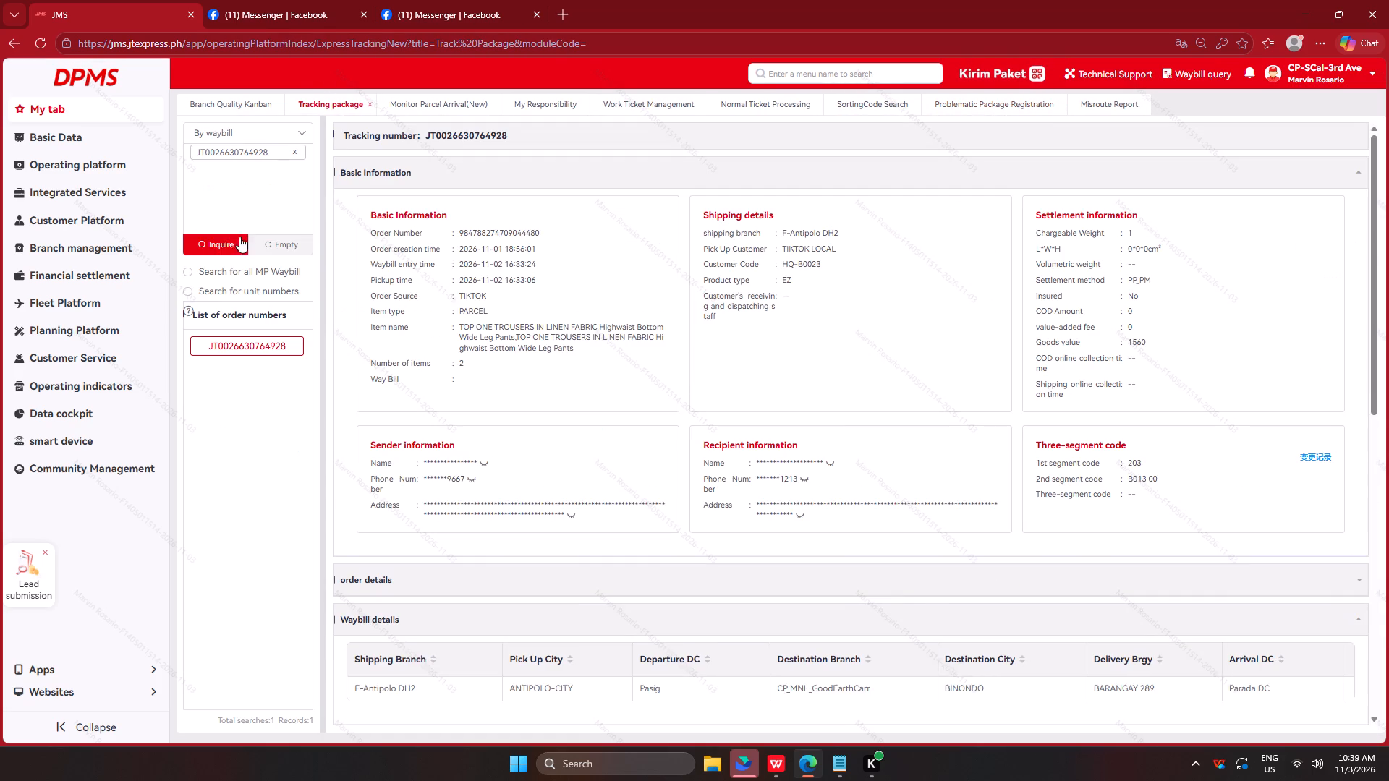
{"action": "left_click", "coordinate": [239, 236]}
{"action": "scroll", "coordinate": [449, 376], "scroll_direction": "down", "scroll_amount": 8}
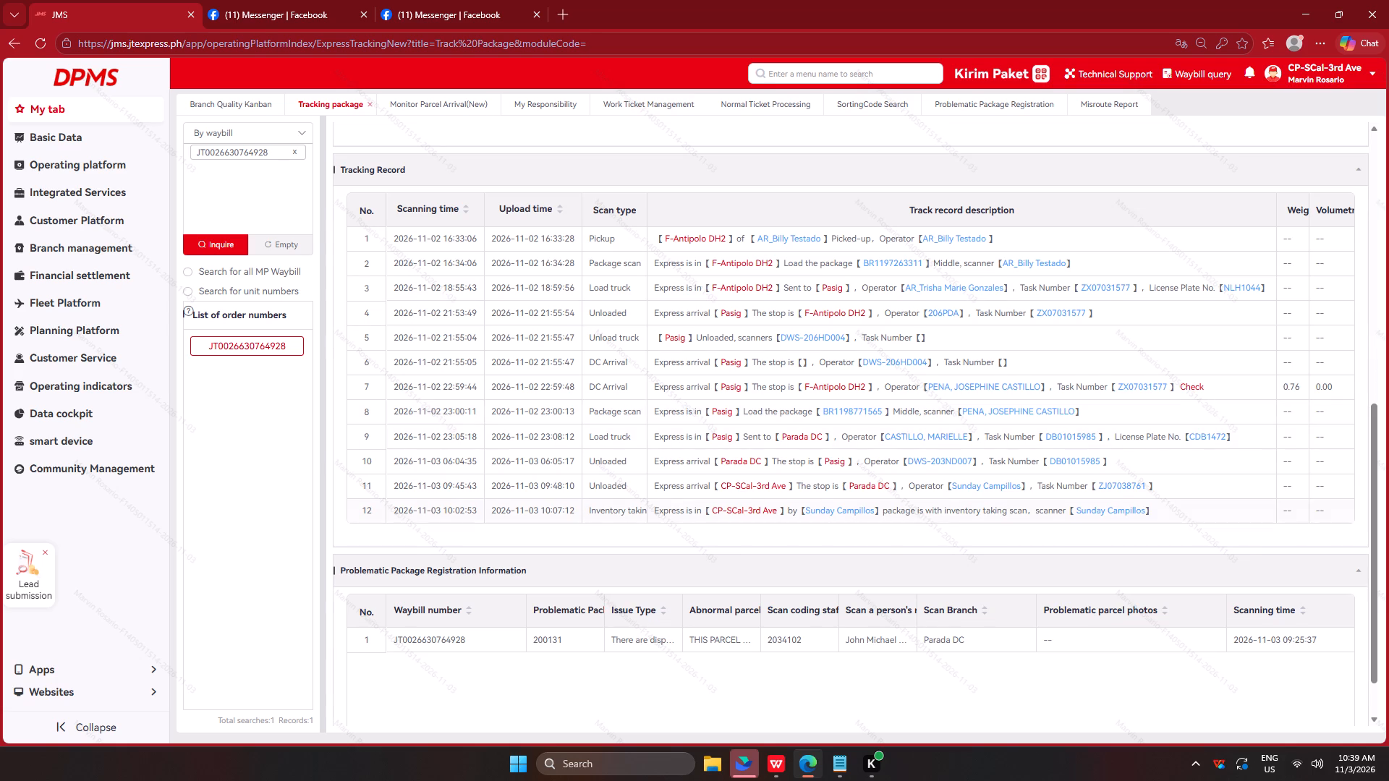
{"action": "scroll", "coordinate": [428, 356], "scroll_direction": "up", "scroll_amount": 6}
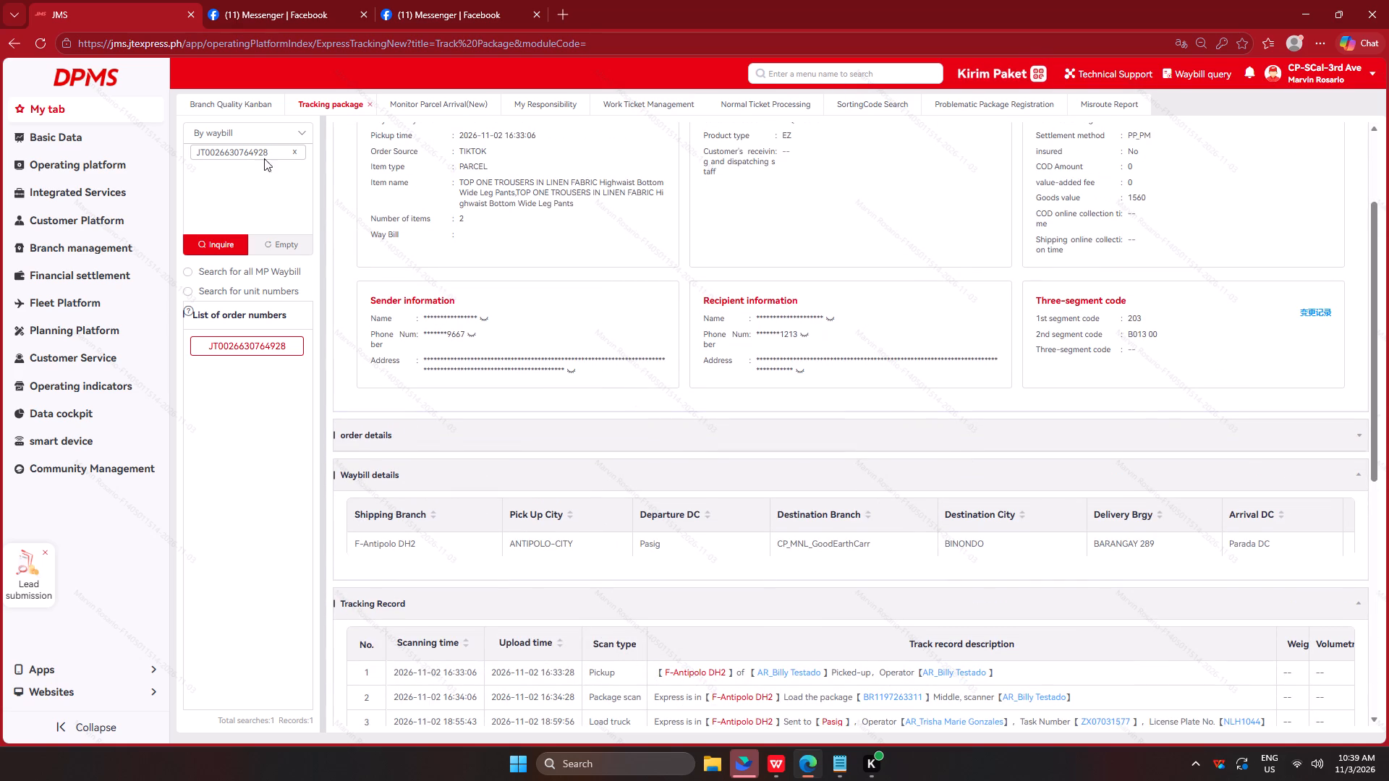
{"action": "double_click", "coordinate": [234, 346]}
{"action": "key", "text": "ctrl+c"}
{"action": "key", "text": "ctrl+c"}
{"action": "key", "text": "ctrl+c"}
{"action": "key", "text": "ctrl+c"}
{"action": "key", "text": "ctrl+c"}
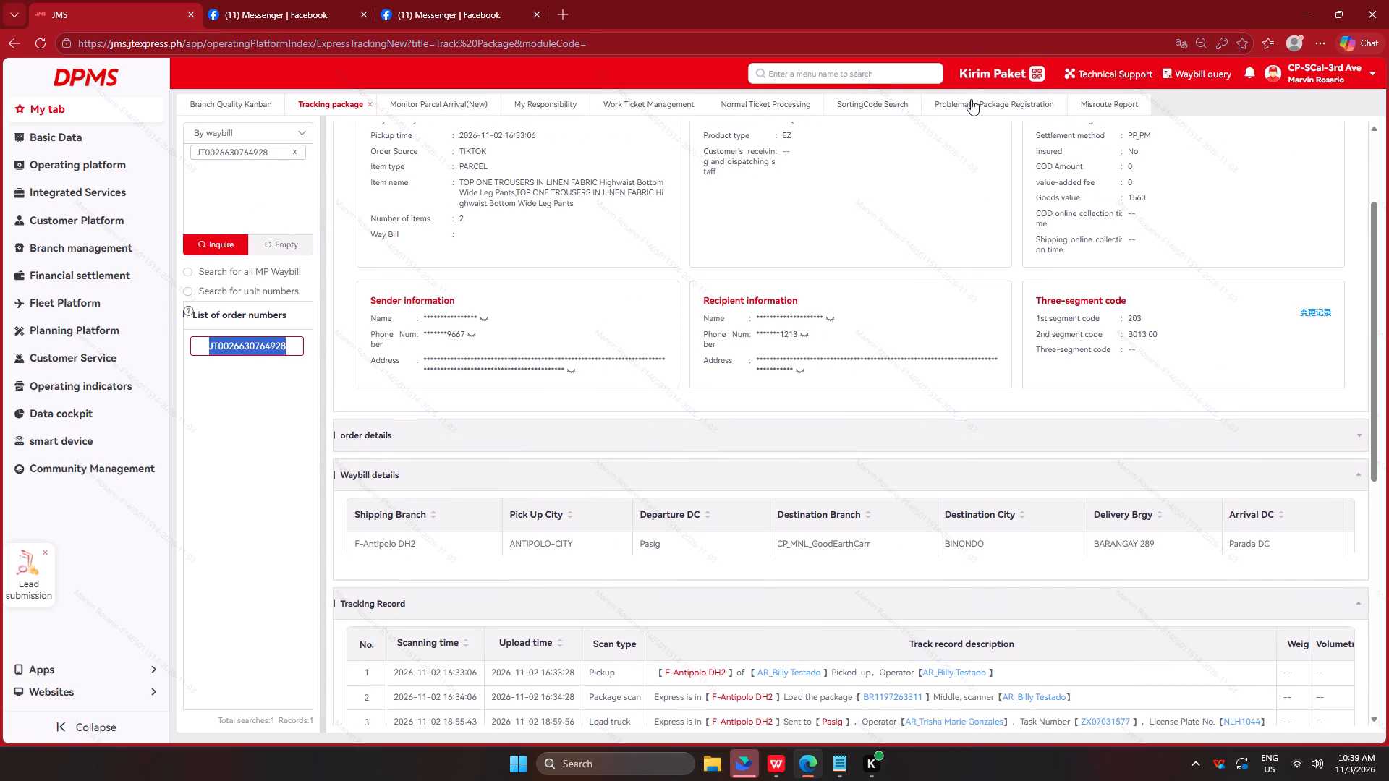
{"action": "key", "text": "ctrl+c"}
{"action": "left_click", "coordinate": [971, 99], "text": "ctrl"}
{"action": "left_click", "coordinate": [273, 199]}
{"action": "key", "text": "ctrl+v"}
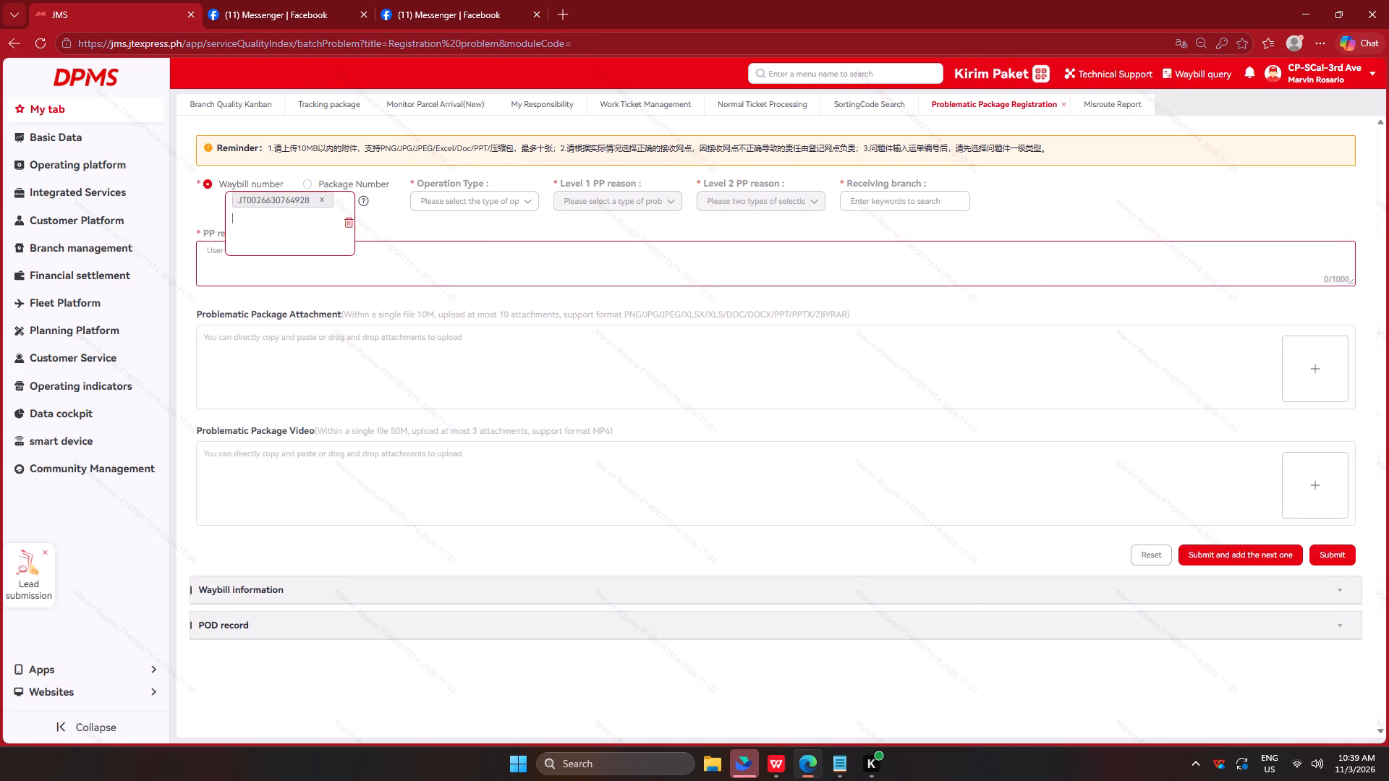
Copy destination branch CP_MNL_GoodEarthCarr from the parcel's waybill details in Tracking package into the PP reason of the problematic package registration.
{"action": "left_click", "coordinate": [484, 229]}
{"action": "left_click", "coordinate": [334, 100]}
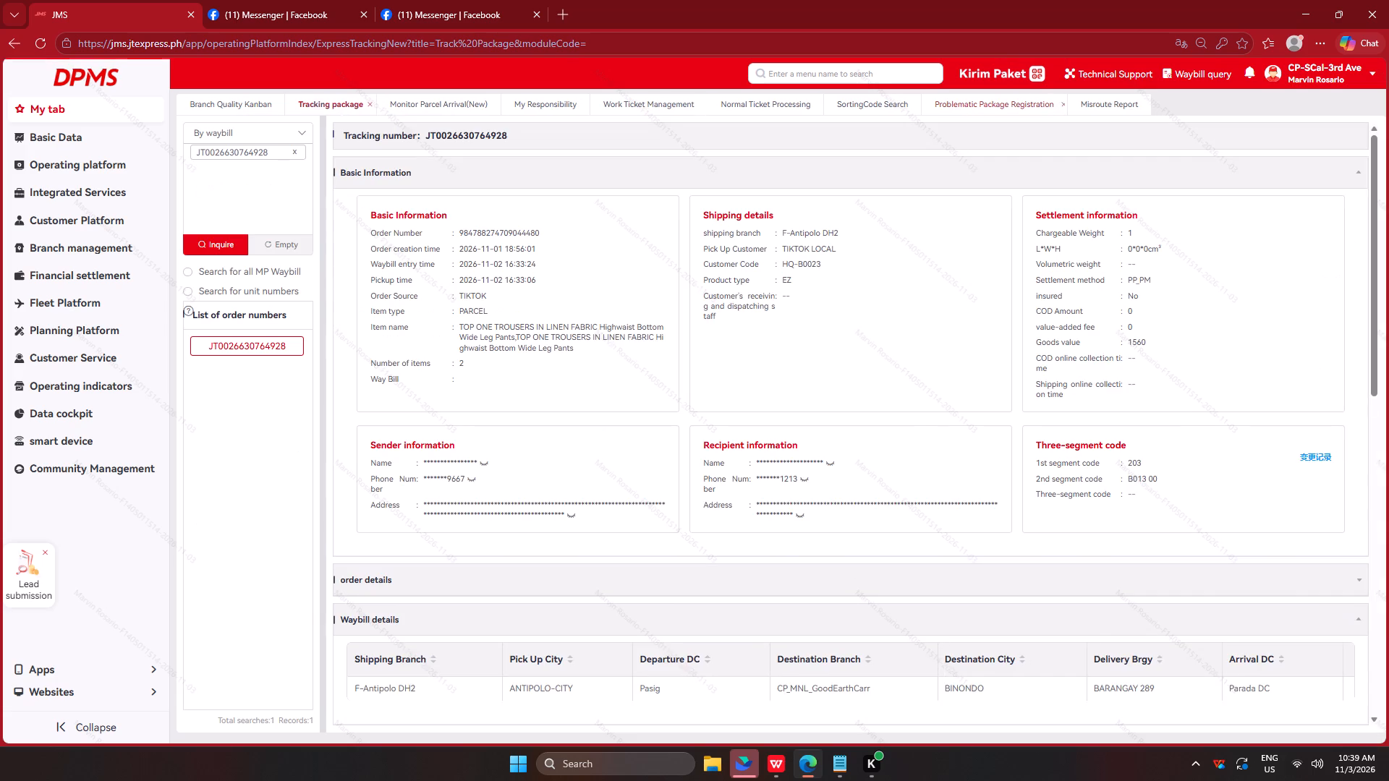
{"action": "scroll", "coordinate": [776, 553], "scroll_direction": "down", "scroll_amount": 1}
{"action": "double_click", "coordinate": [831, 614]}
{"action": "key", "text": "ctrl+c"}
{"action": "key", "text": "ctrl+c"}
{"action": "key", "text": "ctrl+c"}
{"action": "key", "text": "ctrl+c"}
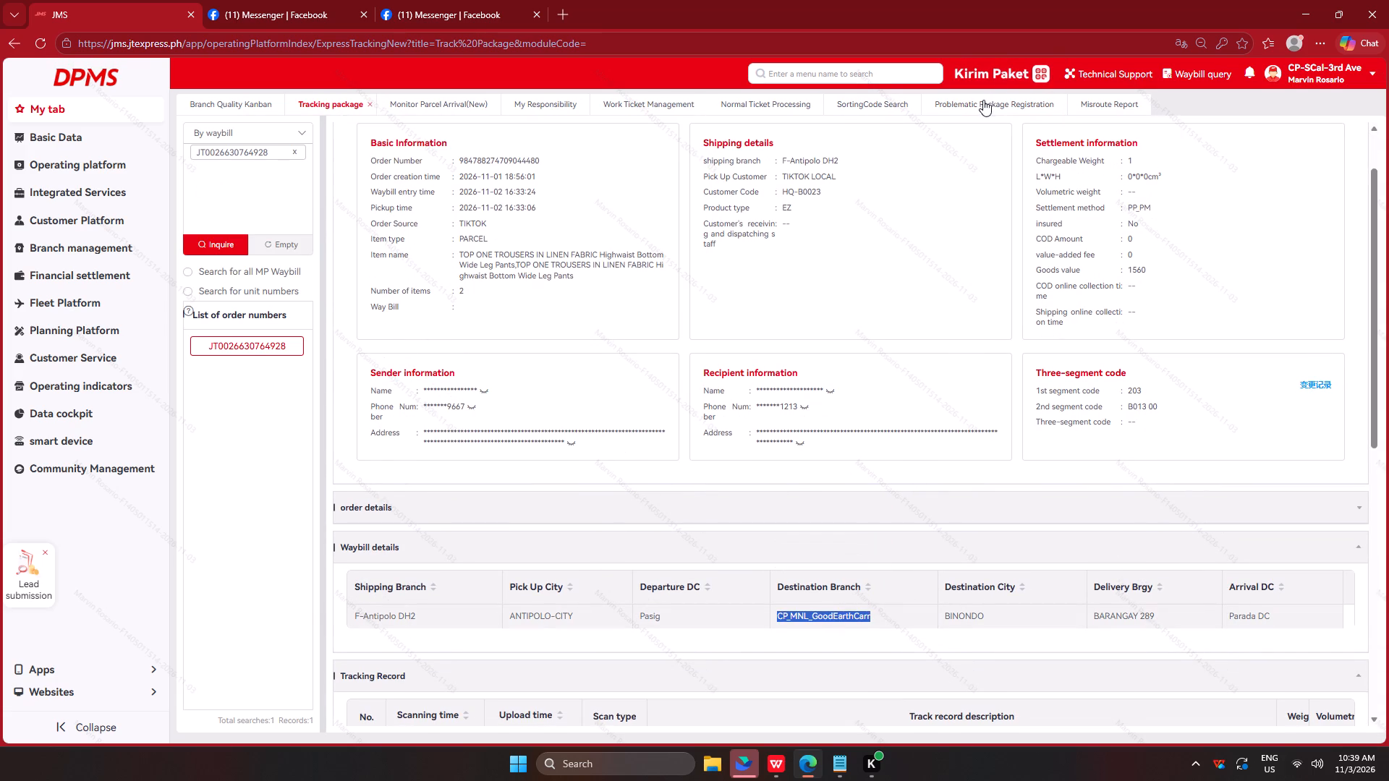
{"action": "left_click", "coordinate": [983, 100]}
{"action": "left_click", "coordinate": [333, 264]}
{"action": "key", "text": "ctrl+v"}
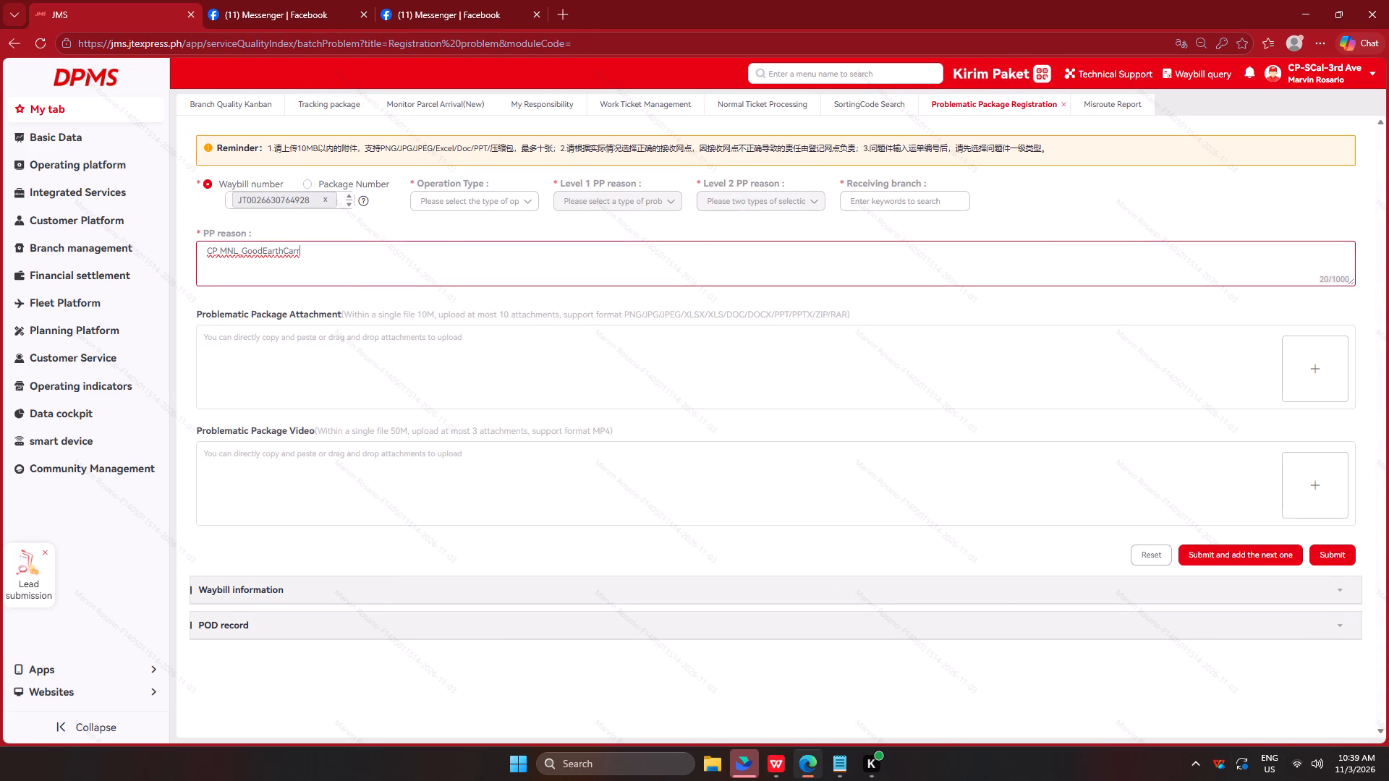
Set the operation type of the problematic package registration to Delivery.
{"action": "left_click", "coordinate": [457, 209]}
{"action": "left_click", "coordinate": [460, 304]}
Filter the level 1 PP reasons by "wr", choose "Wrongly sorted", and set the level 2 reason to the "Distribute Warehouse Mis…" option.
{"action": "left_click", "coordinate": [626, 200]}
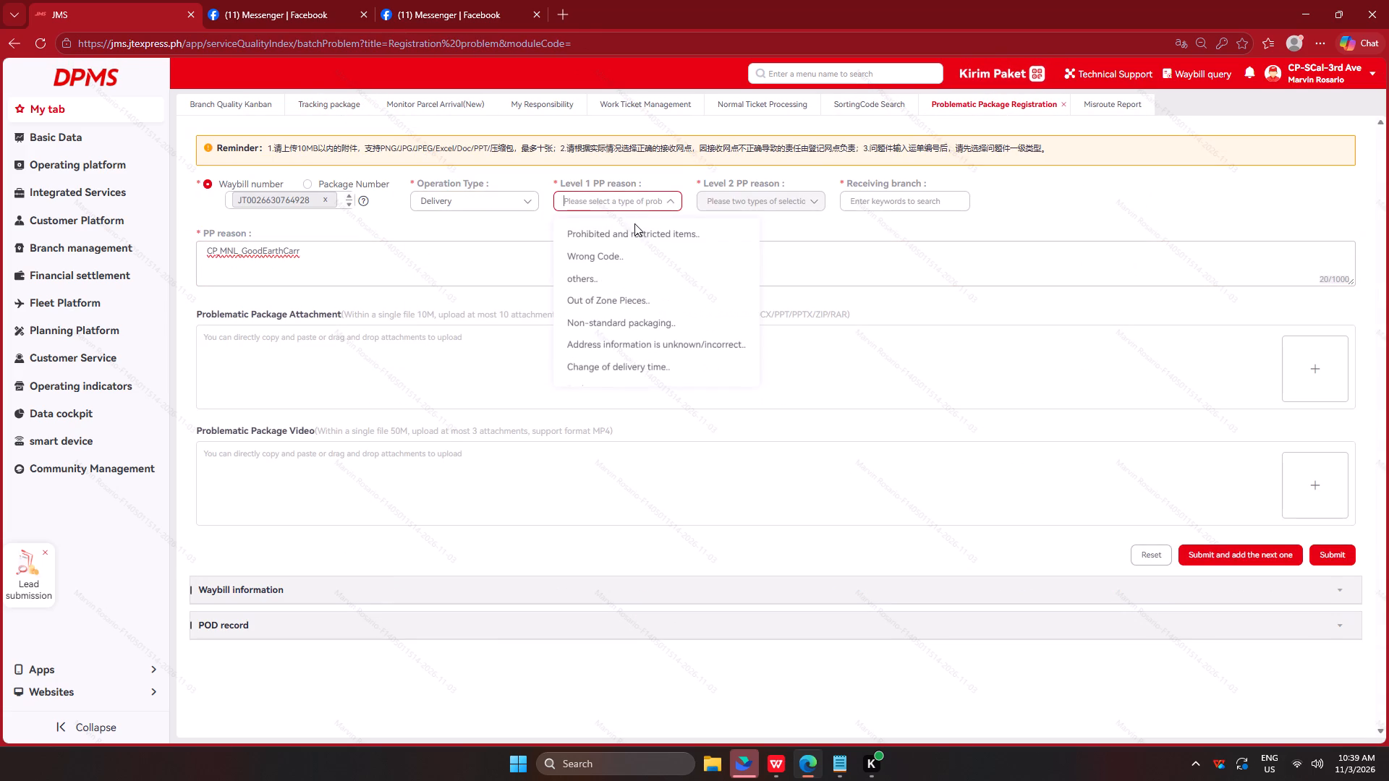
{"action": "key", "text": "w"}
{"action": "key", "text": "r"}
{"action": "left_click", "coordinate": [623, 257]}
{"action": "left_click", "coordinate": [763, 189]}
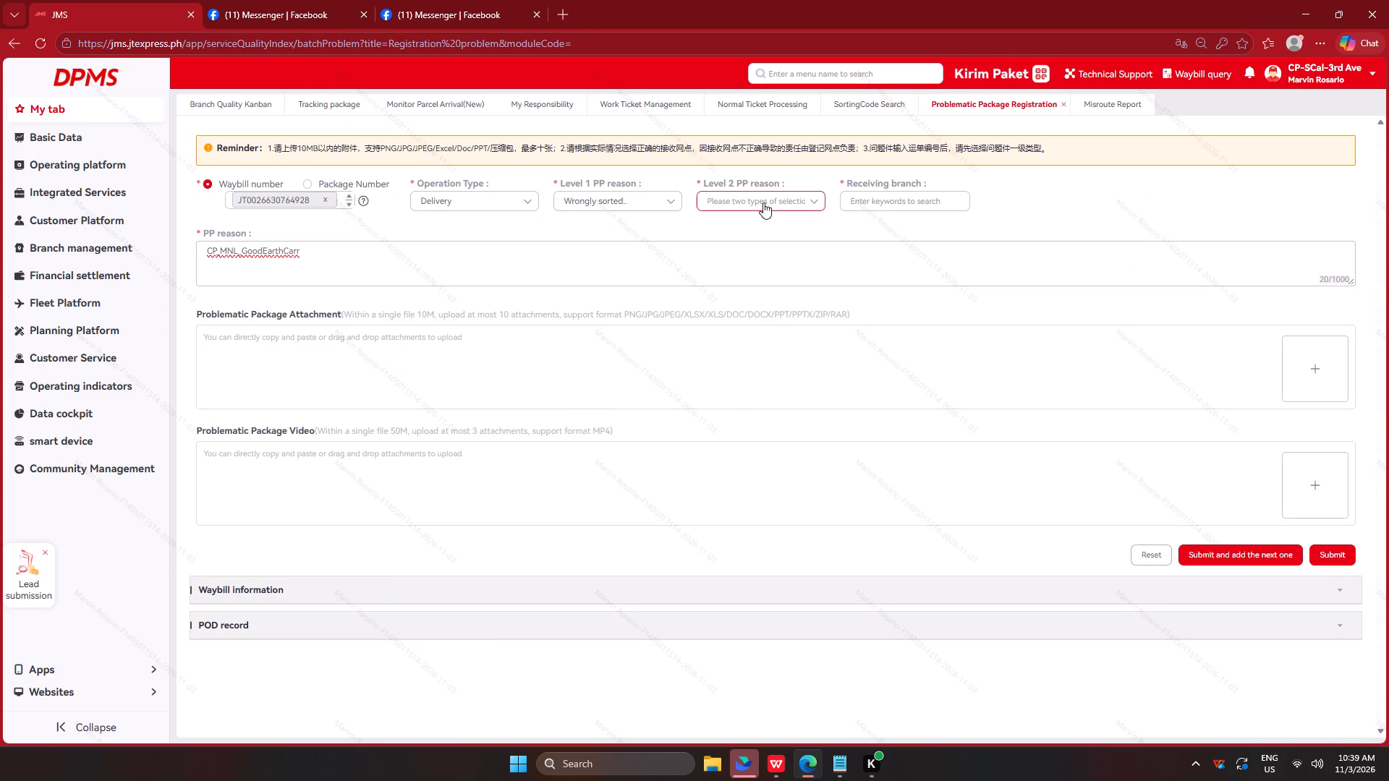
{"action": "left_click", "coordinate": [763, 202]}
{"action": "left_click", "coordinate": [763, 234]}
{"action": "left_click", "coordinate": [772, 202]}
{"action": "left_click", "coordinate": [763, 256]}
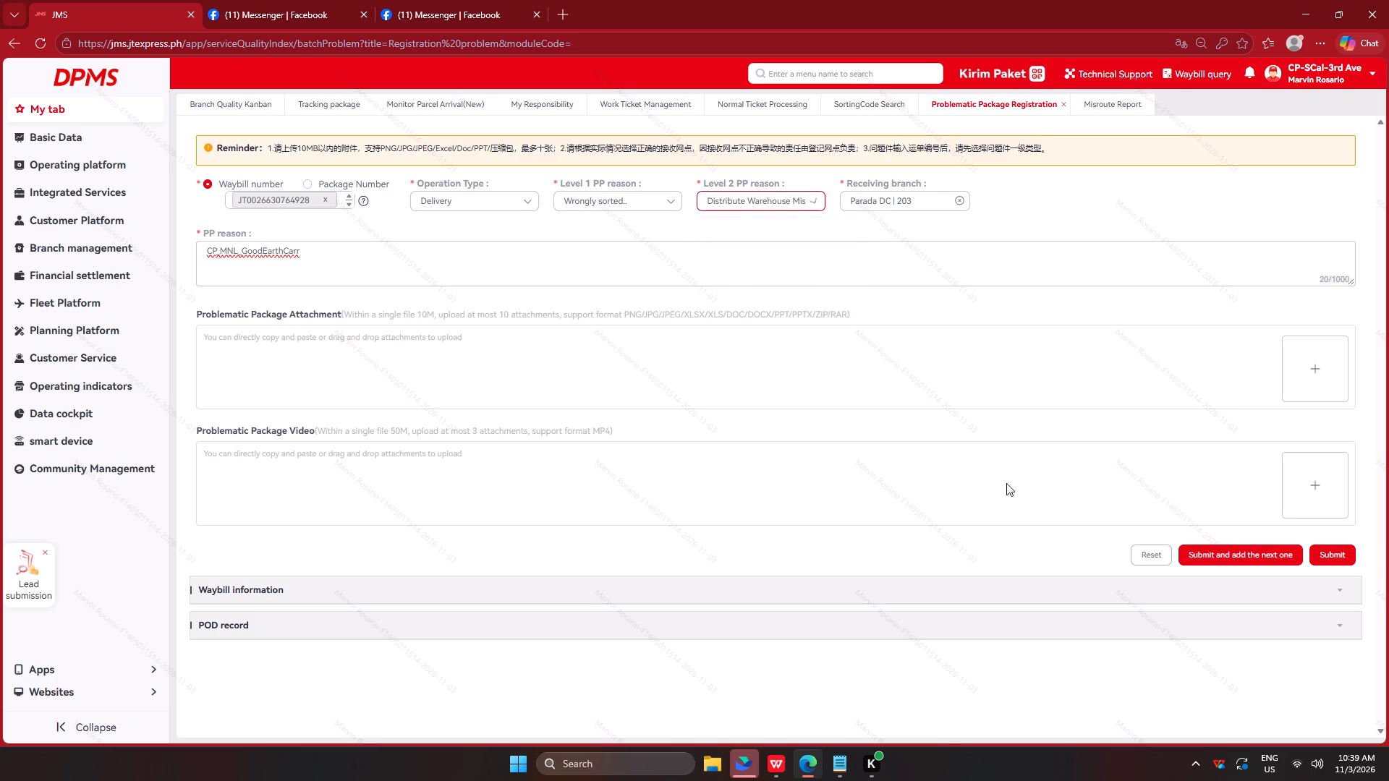
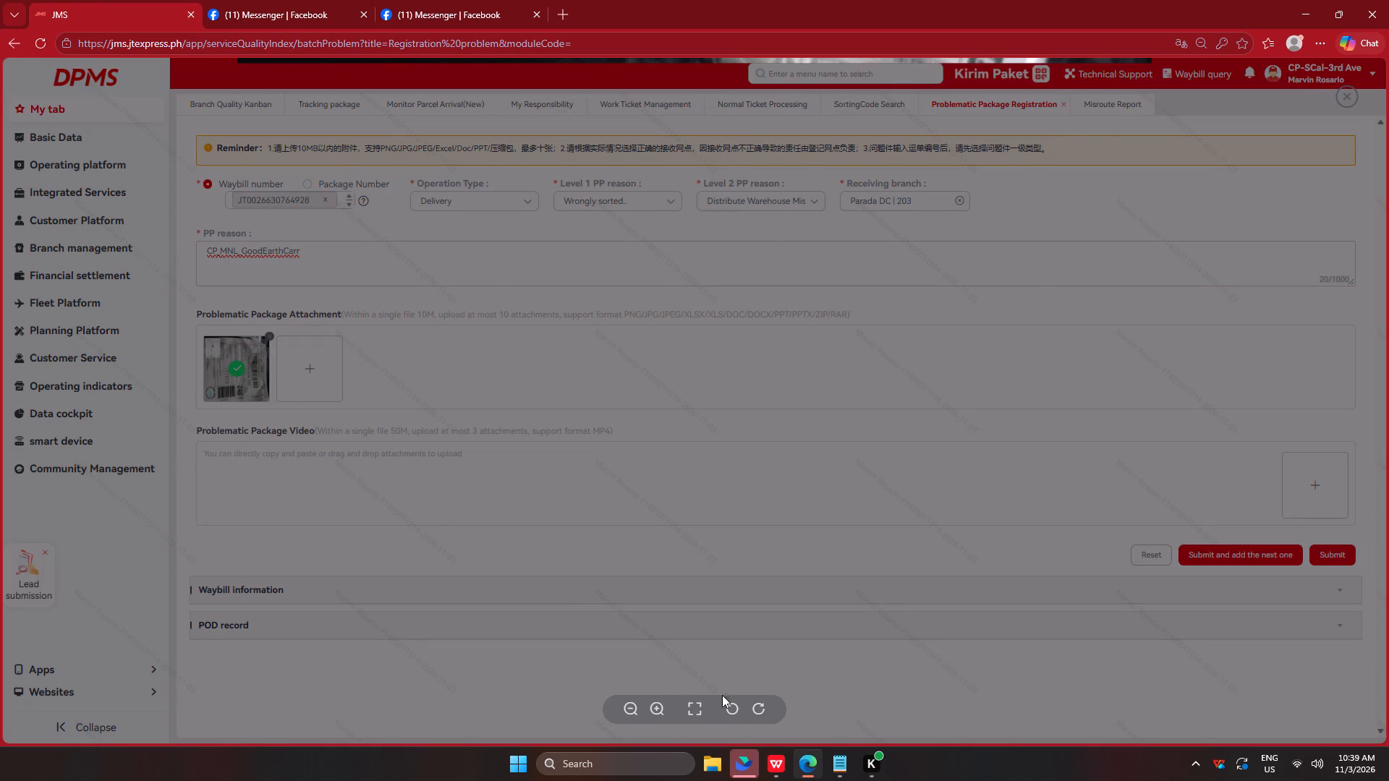
Rotate the label photo upright and try to extract the waybill number under the barcode with Lark's Image to text.
{"action": "left_click", "coordinate": [731, 709]}
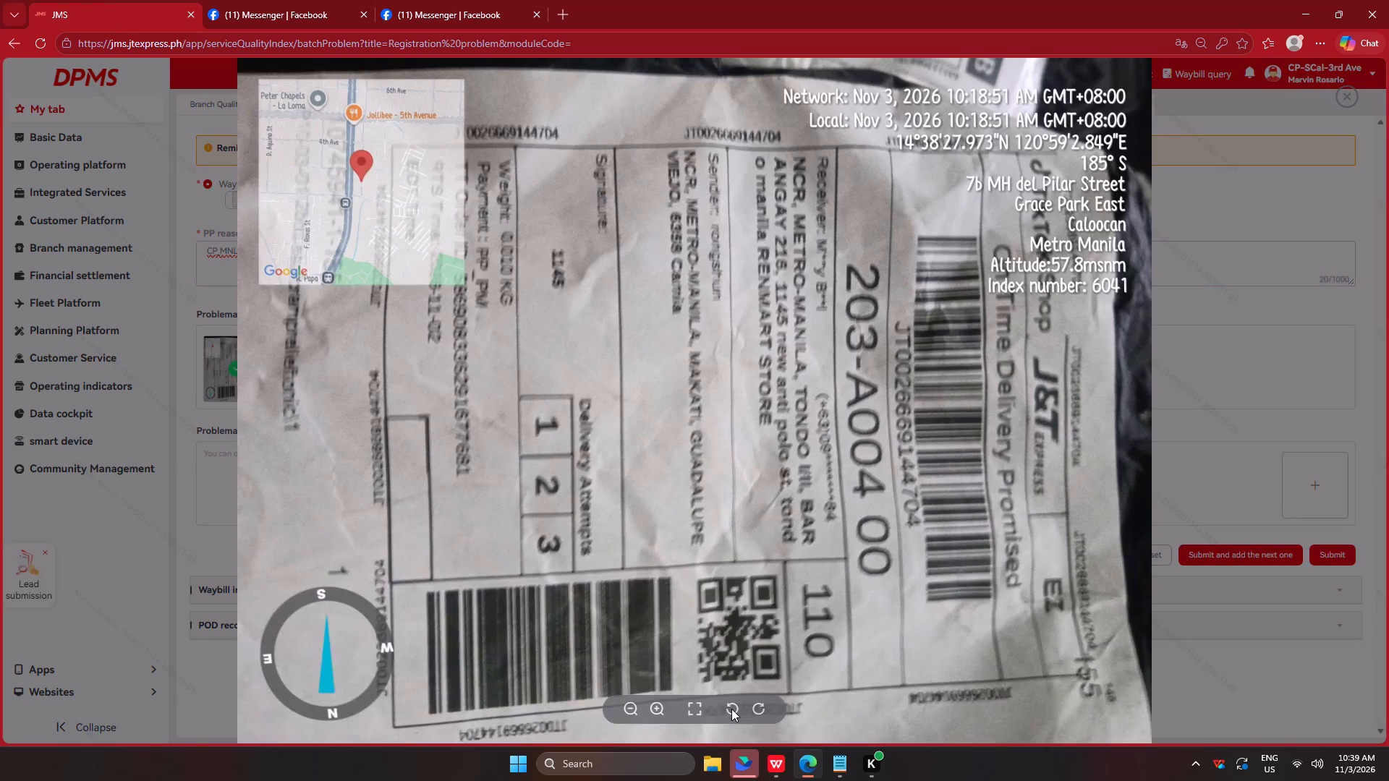
{"action": "left_click_drag", "start_coordinate": [664, 333], "coordinate": [634, 720]}
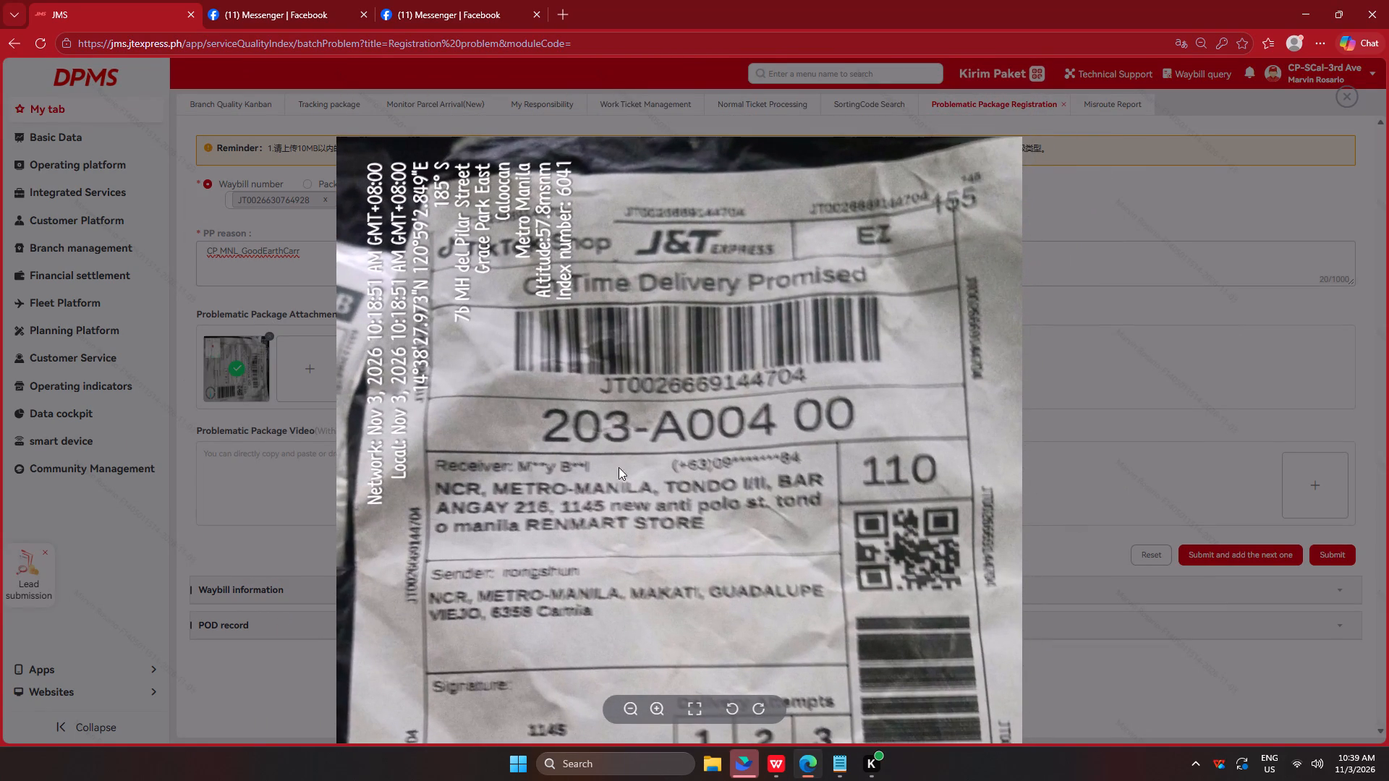
{"action": "key", "text": "ctrl+shift+a"}
{"action": "left_click_drag", "start_coordinate": [589, 370], "coordinate": [844, 406]}
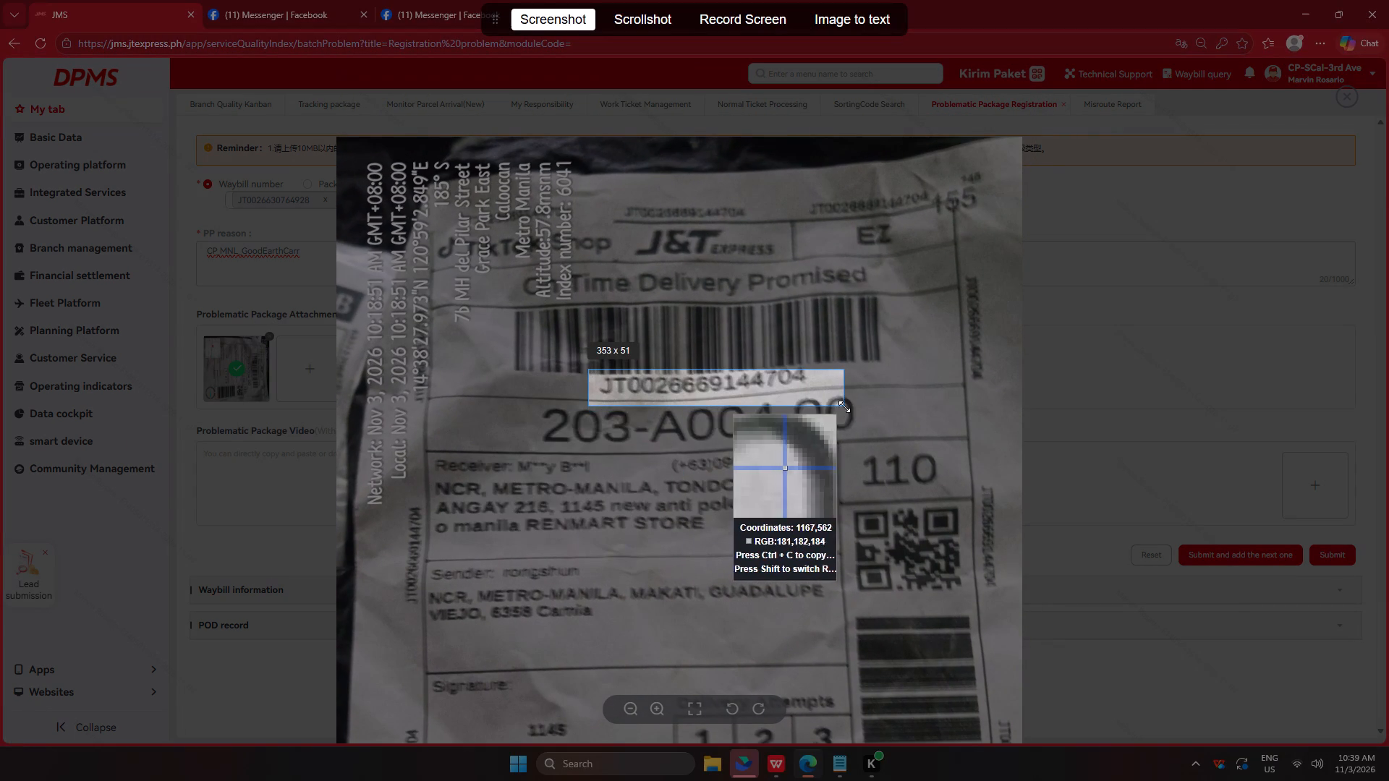
{"action": "left_click", "coordinate": [801, 393]}
{"action": "left_click", "coordinate": [870, 17]}
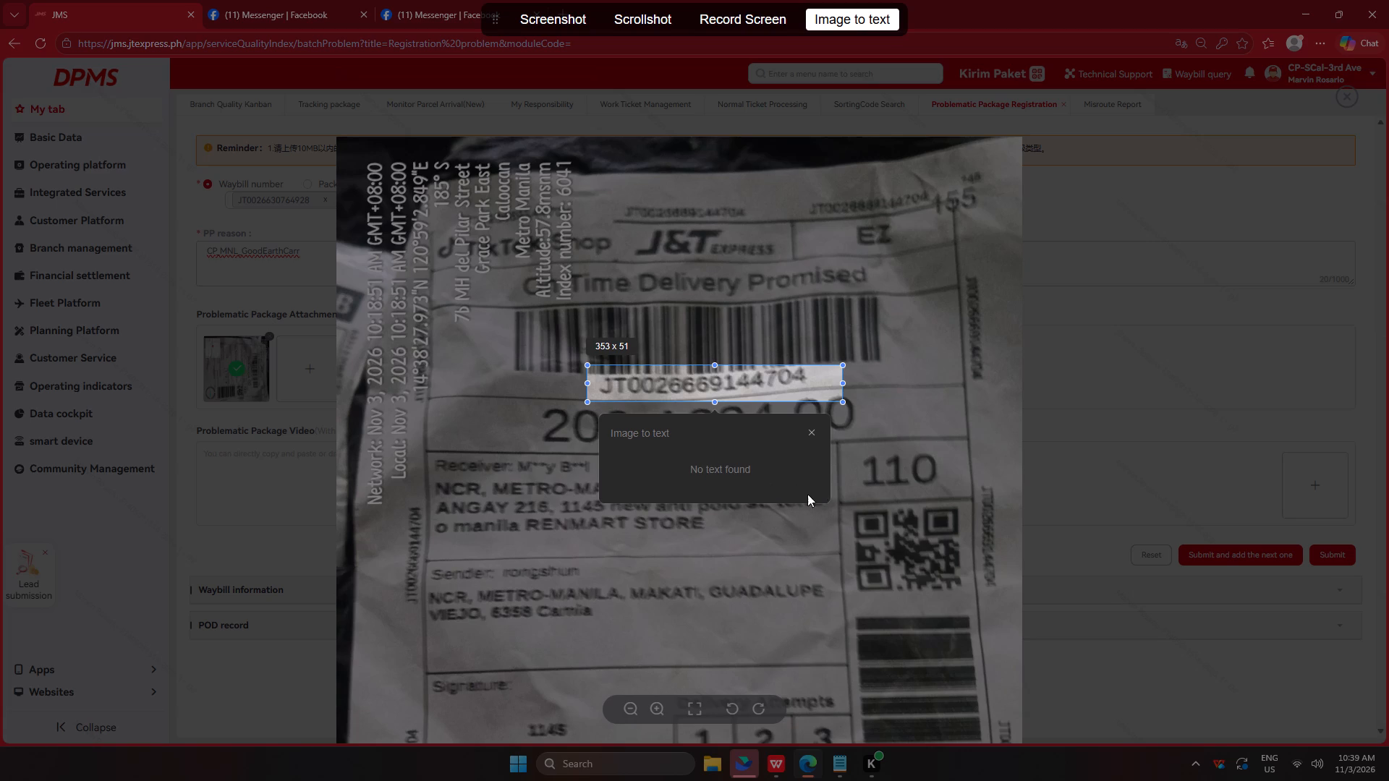
{"action": "key", "text": "Escape"}
Capture the waybill number under the label's barcode again with Lark's screenshot tool, using a slightly taller region.
{"action": "key", "text": "ctrl+shift+a"}
{"action": "left_click_drag", "start_coordinate": [577, 365], "coordinate": [833, 409]}
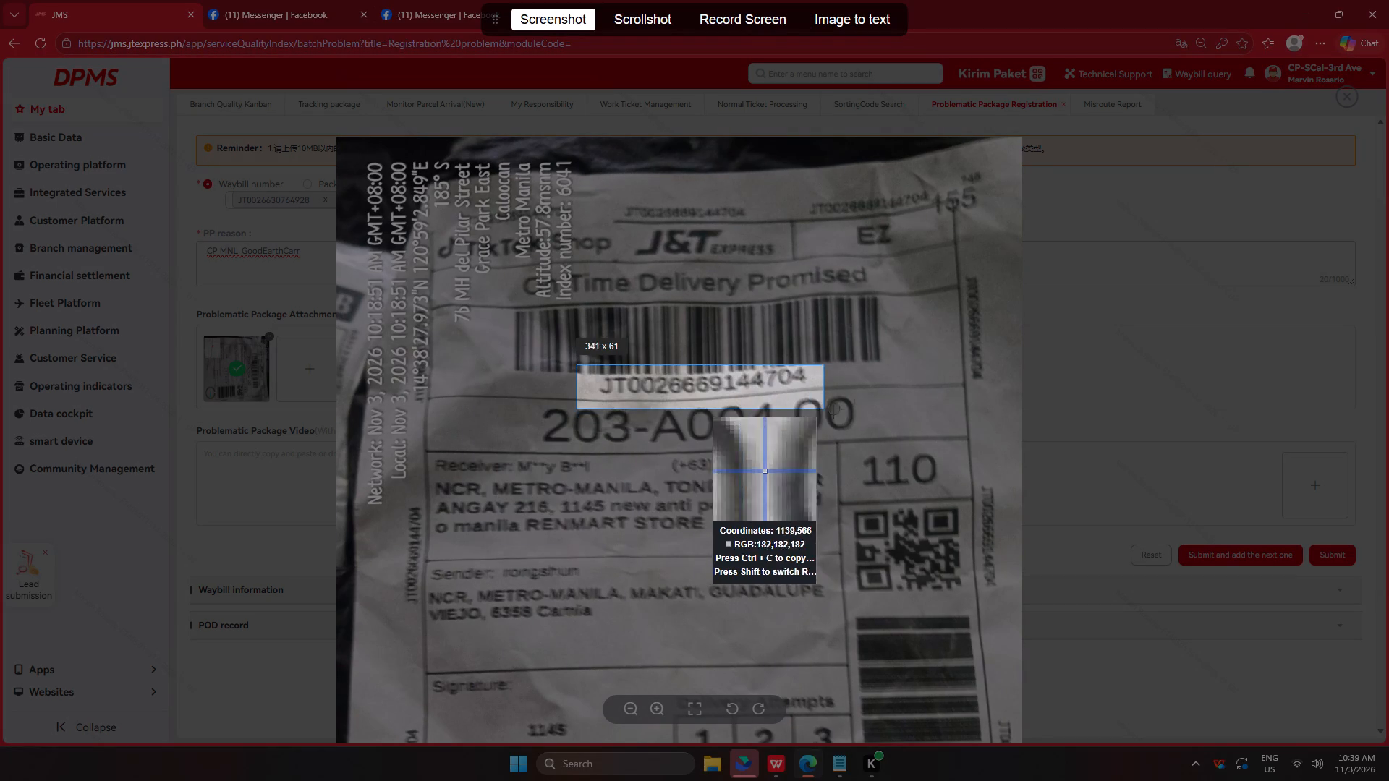
{"action": "left_click_drag", "start_coordinate": [833, 409], "coordinate": [832, 403]}
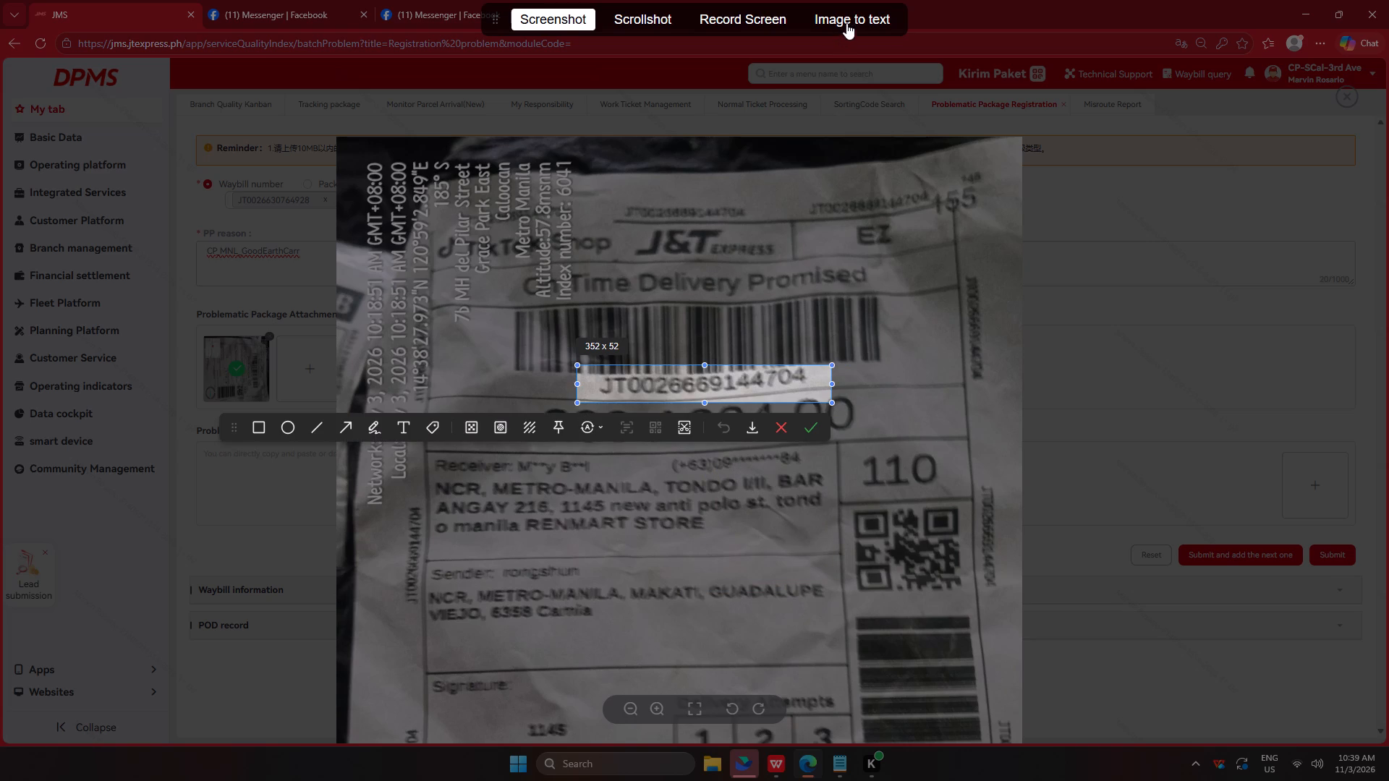
{"action": "left_click", "coordinate": [846, 22]}
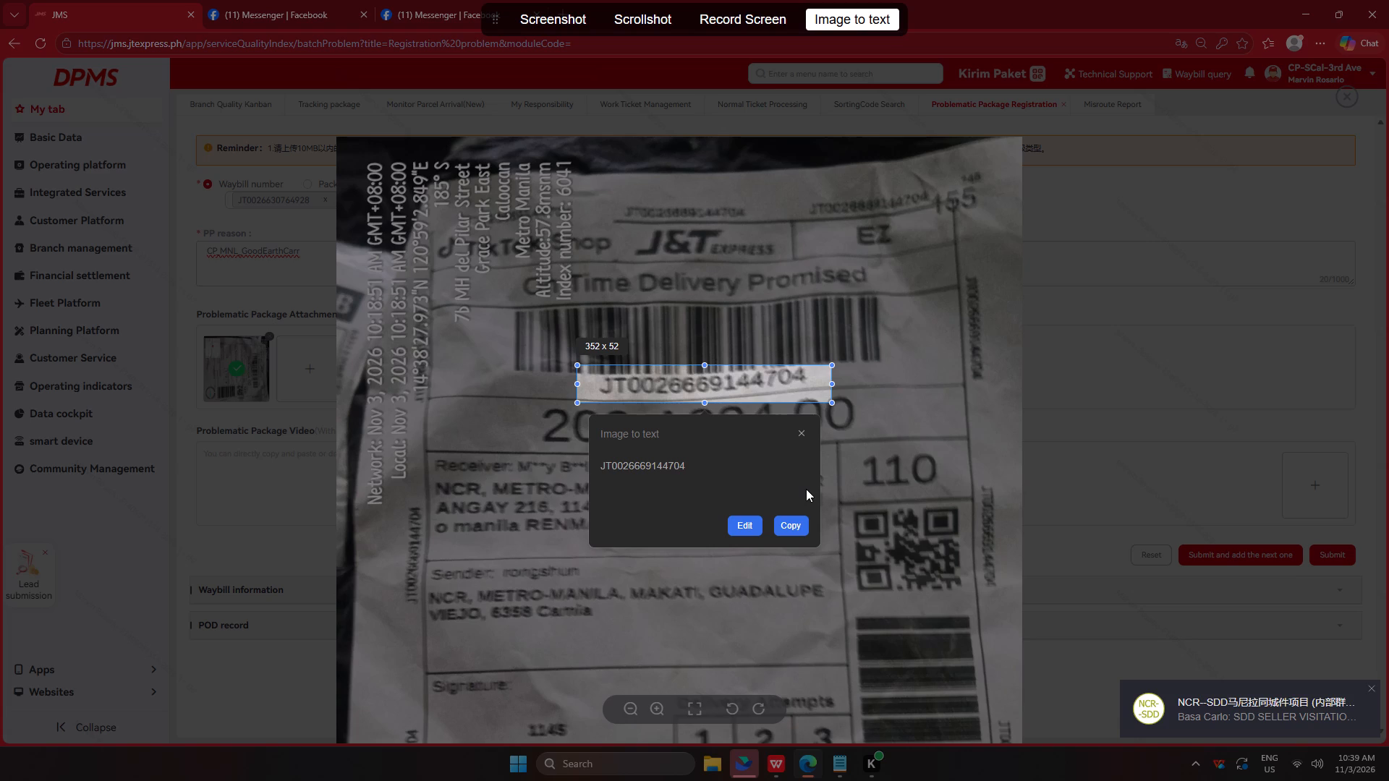
{"action": "left_click", "coordinate": [789, 521]}
{"action": "left_click", "coordinate": [1160, 414]}
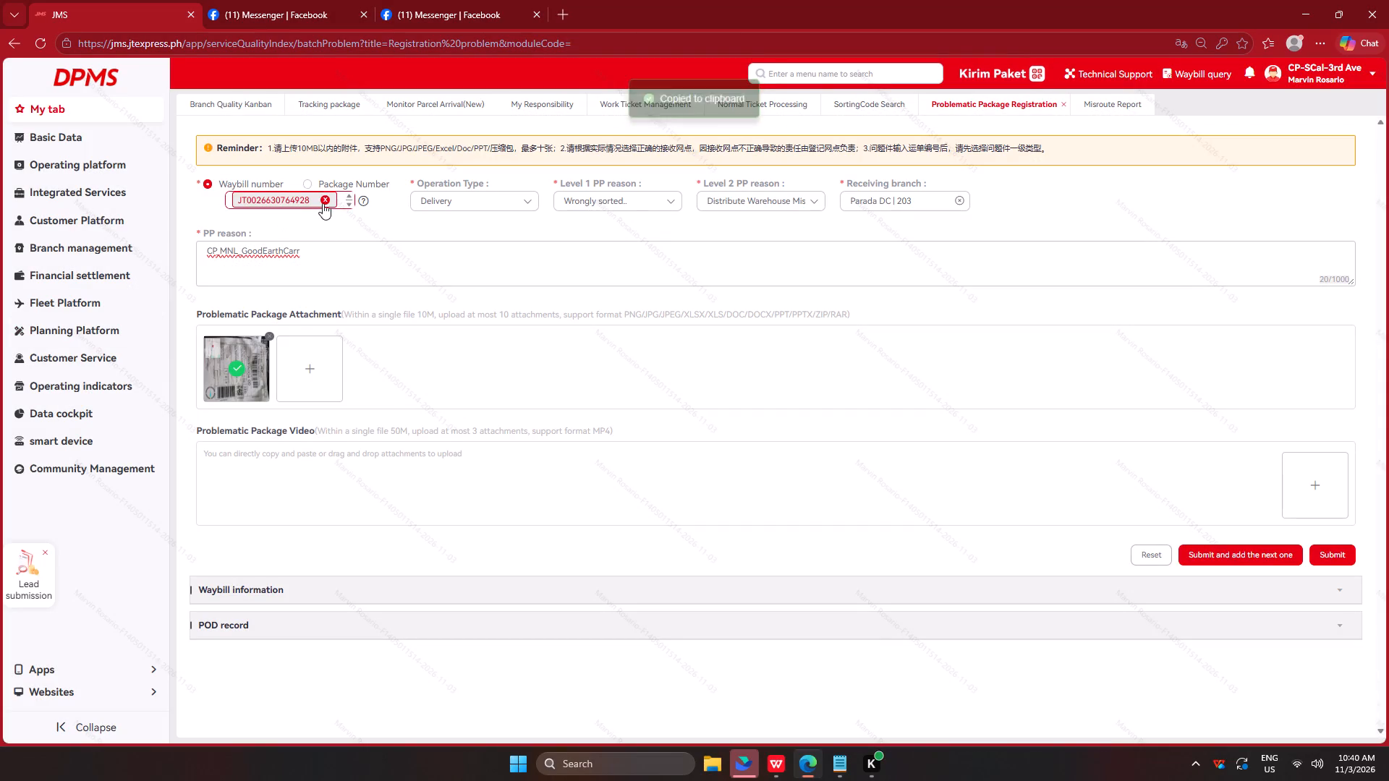
{"action": "double_click", "coordinate": [326, 200]}
{"action": "key", "text": "ctrl+v"}
{"action": "left_click", "coordinate": [449, 248]}
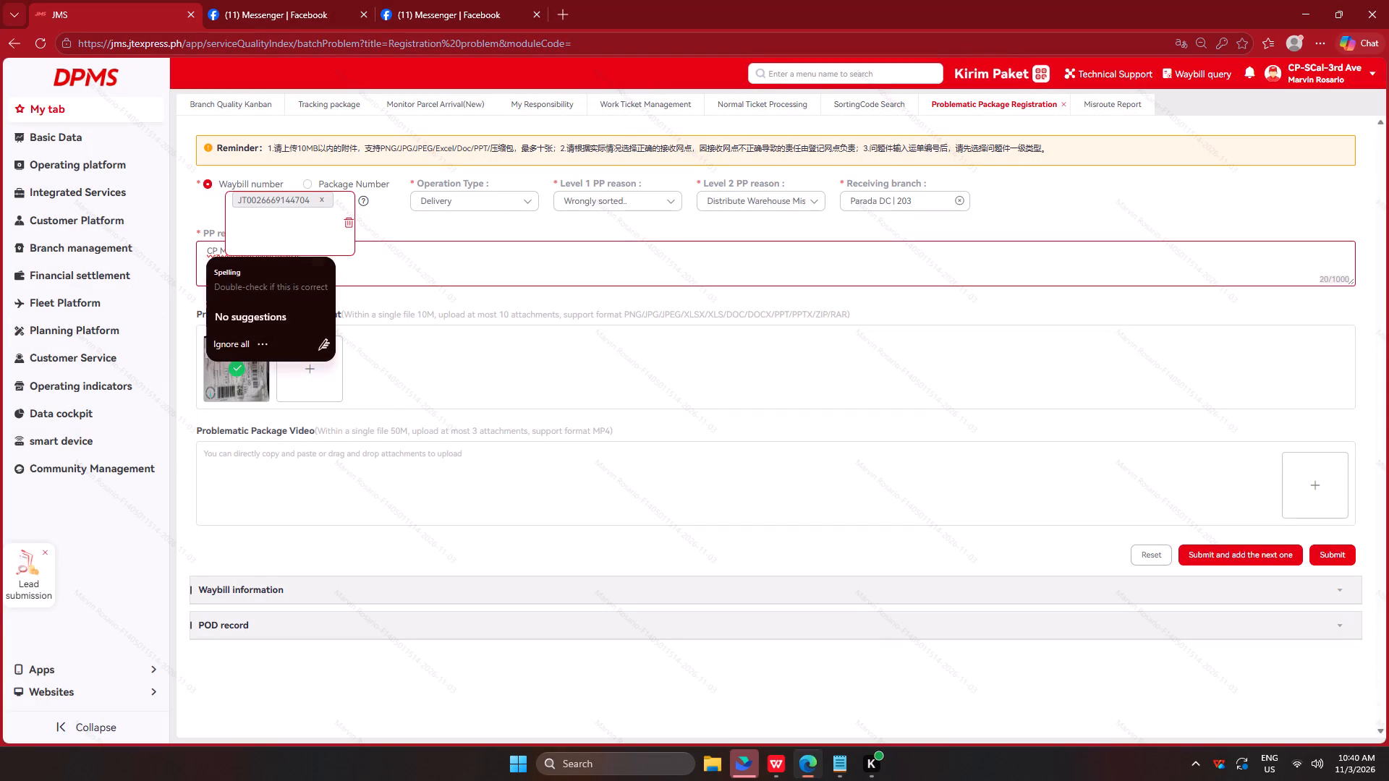